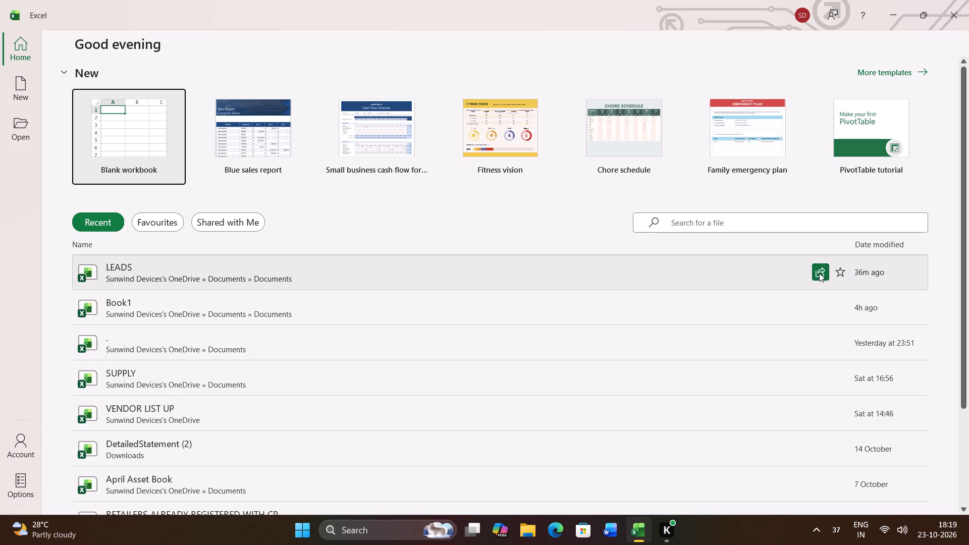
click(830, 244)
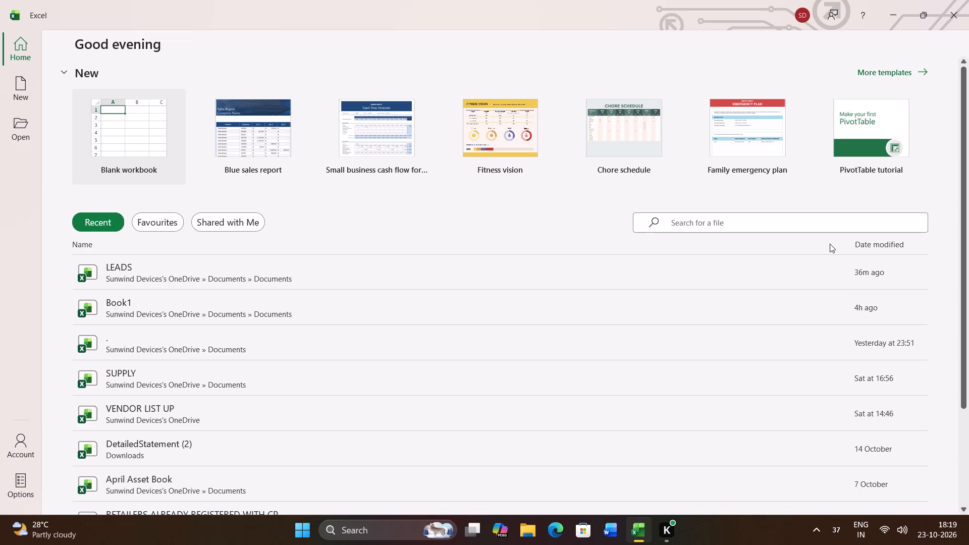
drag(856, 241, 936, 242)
From a new blank workbook, open the recently used Book1 workbook.
click(76, 90)
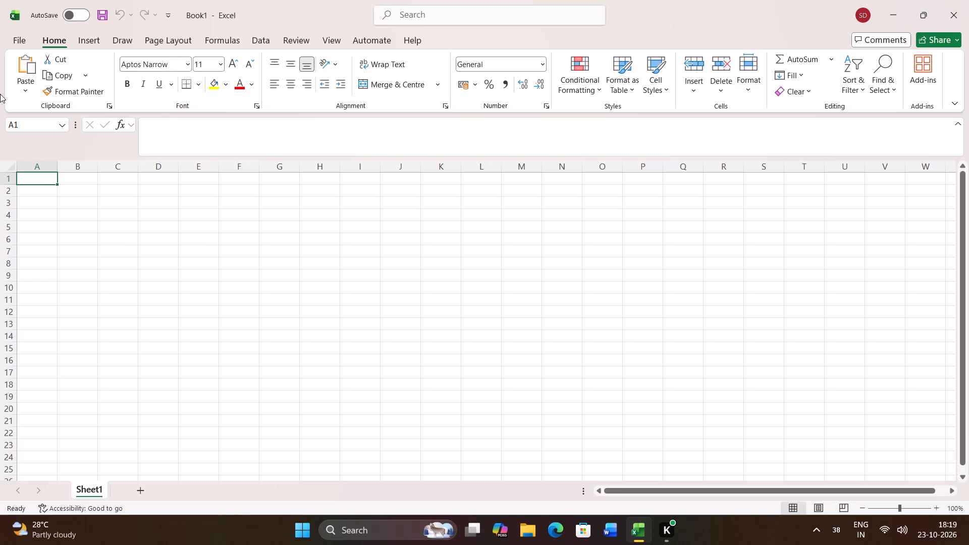
click(19, 38)
click(211, 299)
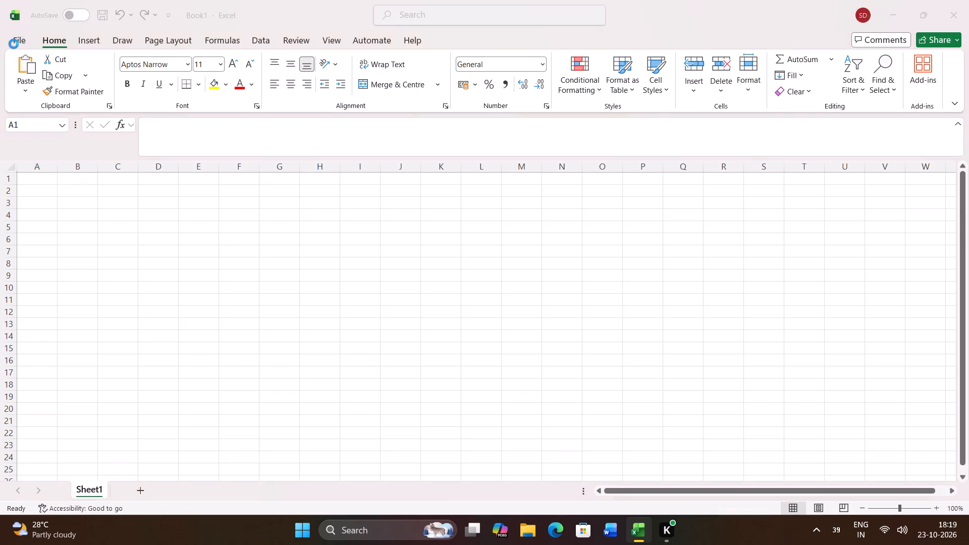
Clear the inspection status entries in cells B1 to B3.
drag(201, 181, 221, 393)
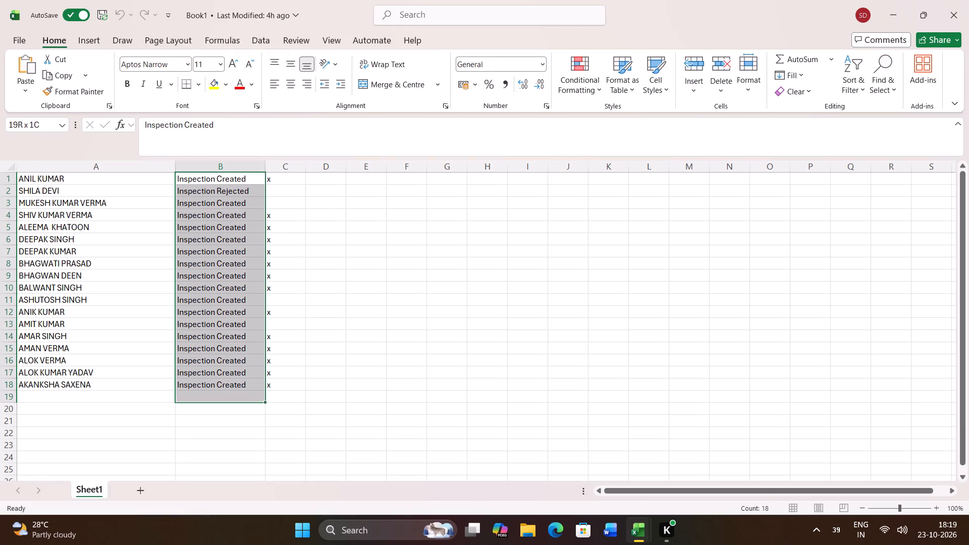
drag(221, 393, 274, 386)
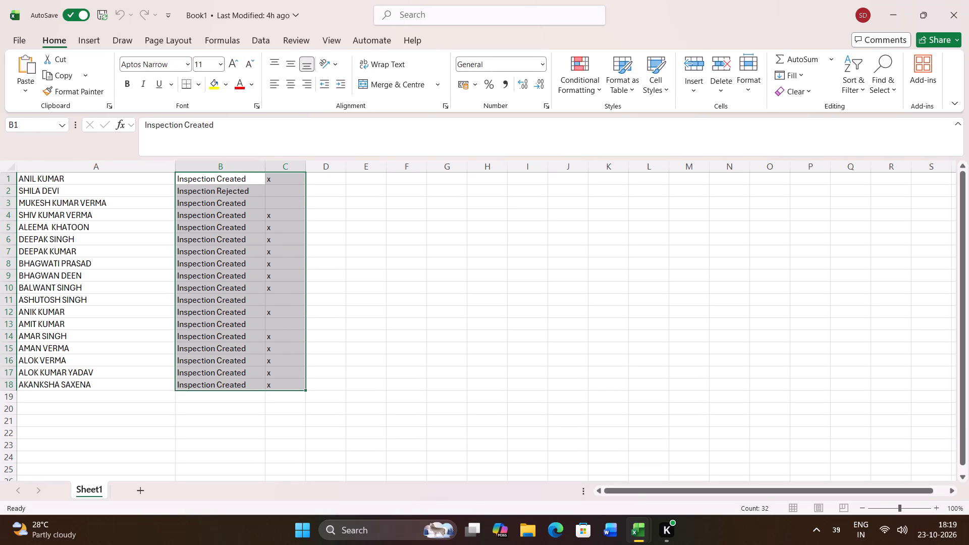
key(BackSpace)
key(BackSpace)
key(BackSpace)
key(BackSpace)
key(BackSpace)
click(215, 205)
key(BackSpace)
click(217, 194)
key(BackSpace)
key(BackSpace)
click(217, 194)
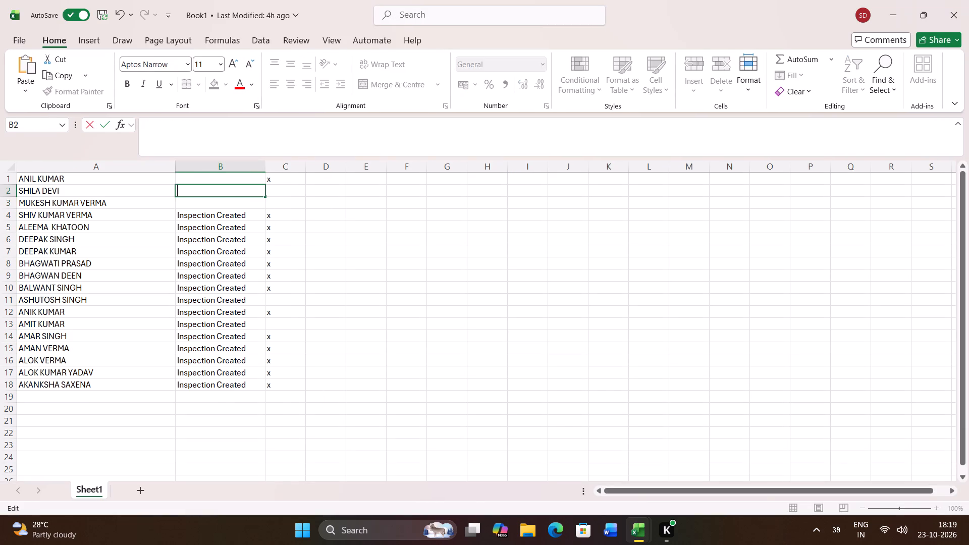
Clear the inspection status entries one by one in cells B4 to B11.
click(214, 223)
key(BackSpace)
click(214, 224)
click(218, 219)
key(BackSpace)
click(216, 240)
key(BackSpace)
click(217, 253)
key(BackSpace)
click(219, 259)
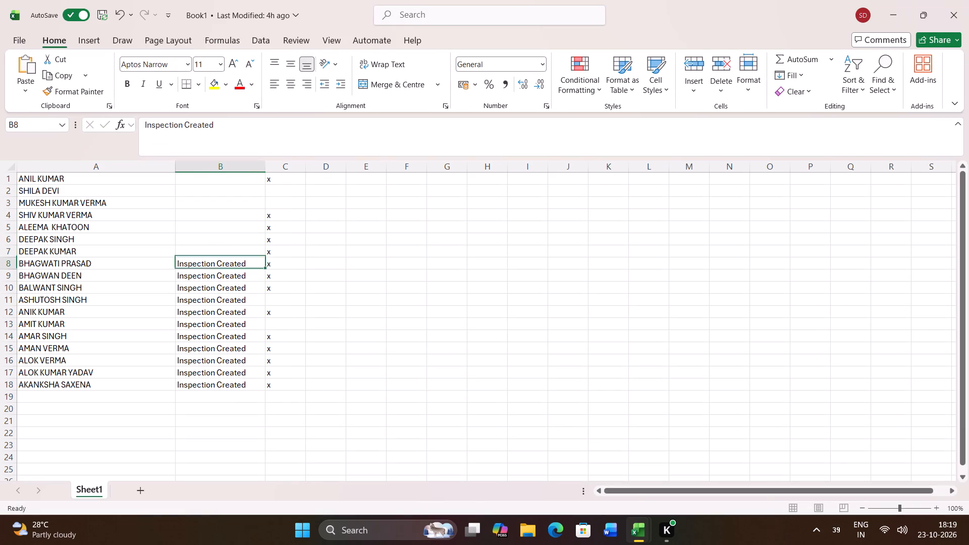
key(BackSpace)
click(220, 271)
key(BackSpace)
click(225, 278)
click(221, 293)
key(BackSpace)
click(226, 303)
key(BackSpace)
Clear the remaining inspection status entries in cells B12 to B18.
click(226, 308)
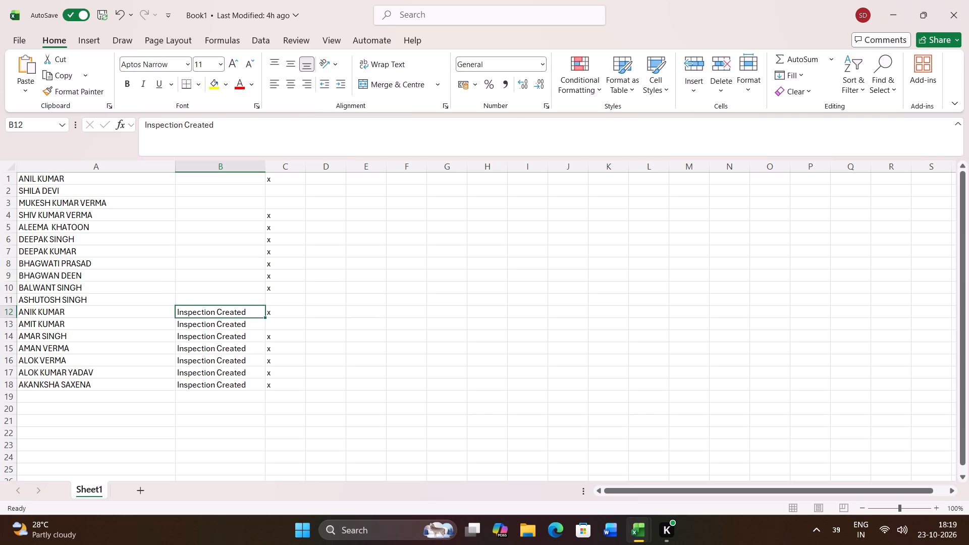
key(BackSpace)
click(226, 319)
key(BackSpace)
click(226, 323)
key(BackSpace)
click(224, 344)
key(BackSpace)
click(223, 340)
key(BackSpace)
click(222, 360)
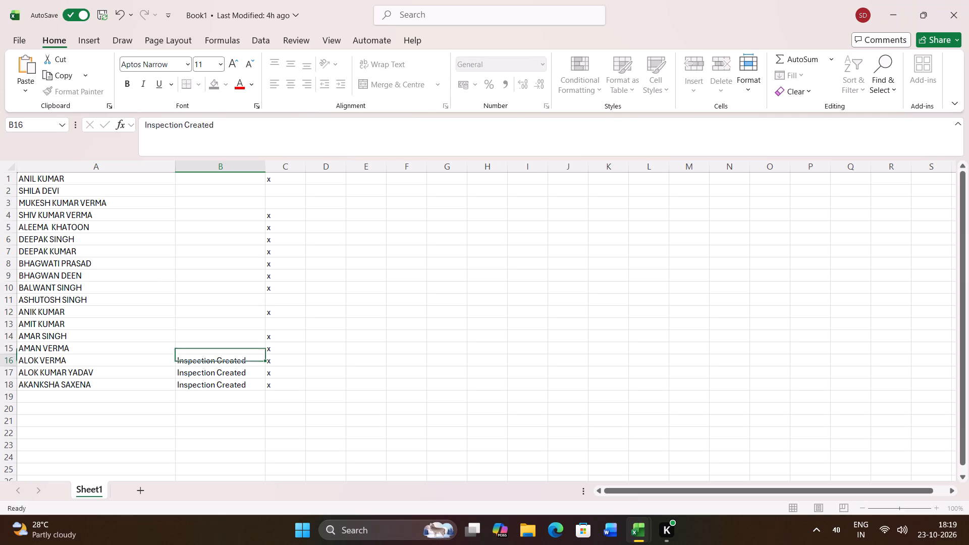
key(BackSpace)
click(220, 375)
key(BackSpace)
click(218, 380)
click(218, 387)
key(BackSpace)
Delete the x marks in column C from row 18 up to row 12.
click(274, 386)
key(BackSpace)
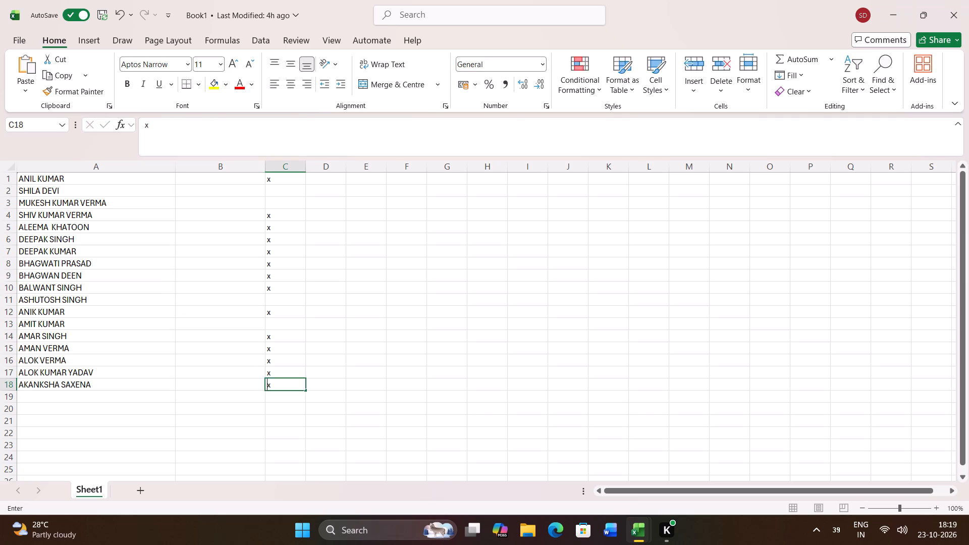
click(278, 367)
key(BackSpace)
click(280, 350)
key(BackSpace)
click(272, 331)
key(BackSpace)
click(274, 303)
key(BackSpace)
click(278, 291)
click(279, 311)
key(BackSpace)
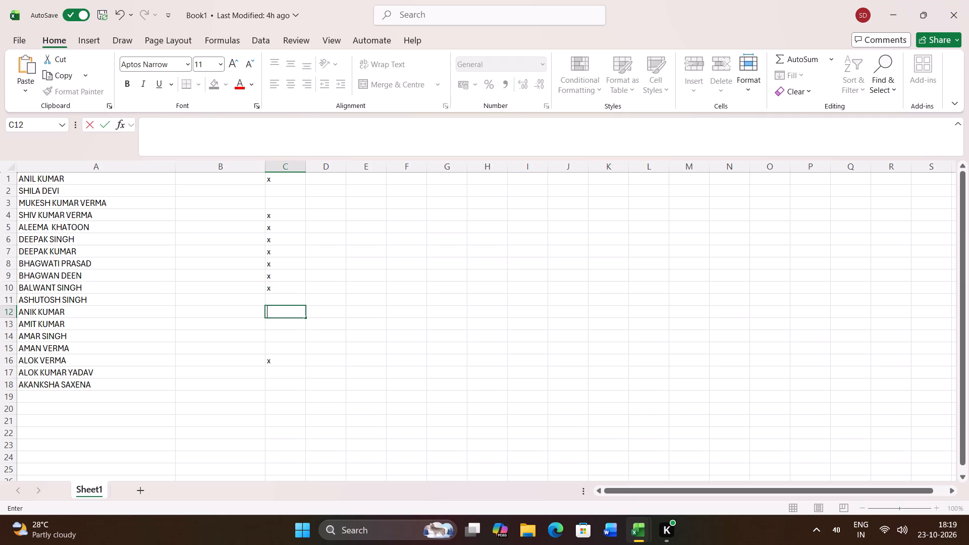
click(266, 360)
key(BackSpace)
Delete the remaining x marks in column C from row 10 up to row 1.
click(287, 285)
key(BackSpace)
click(283, 270)
key(BackSpace)
click(279, 259)
key(BackSpace)
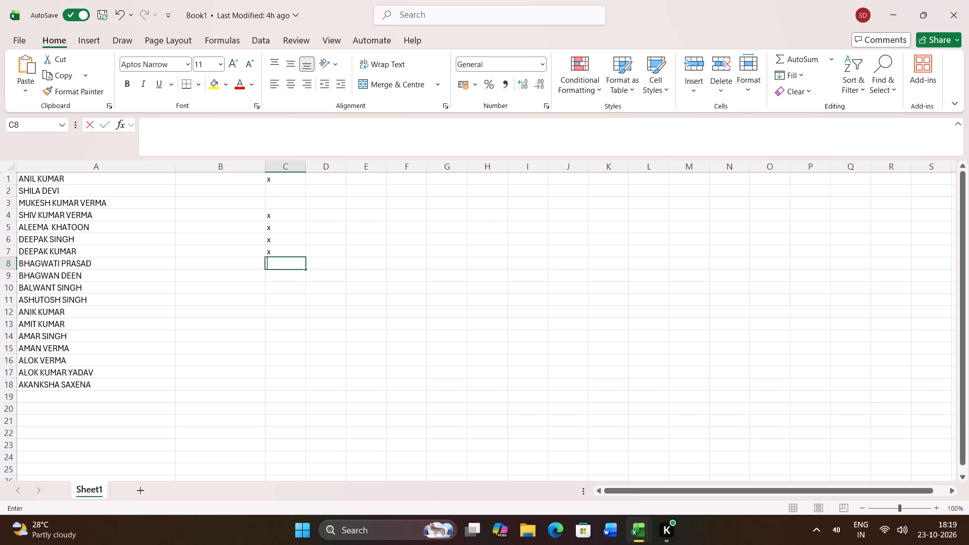
click(279, 253)
key(BackSpace)
click(276, 233)
key(BackSpace)
click(277, 228)
key(BackSpace)
click(277, 216)
key(BackSpace)
click(282, 176)
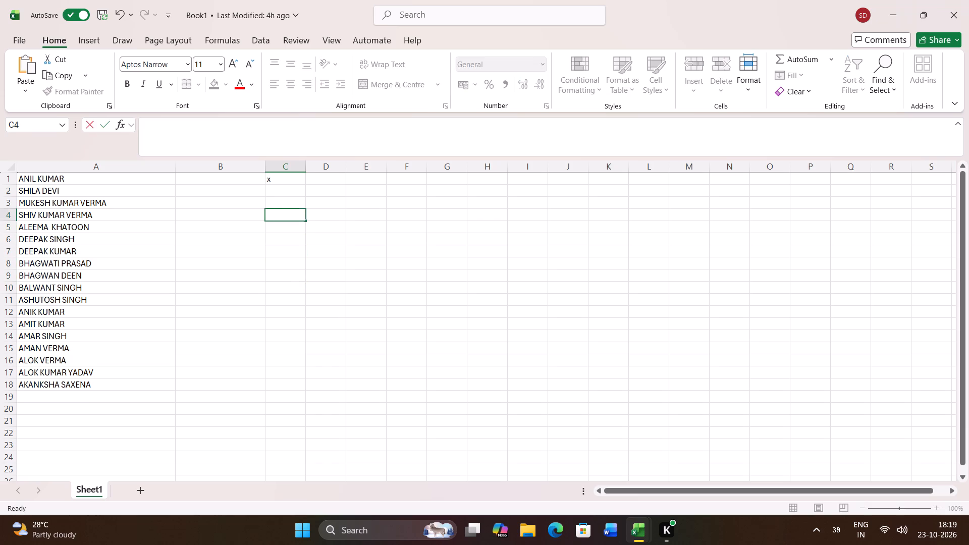
key(BackSpace)
click(395, 256)
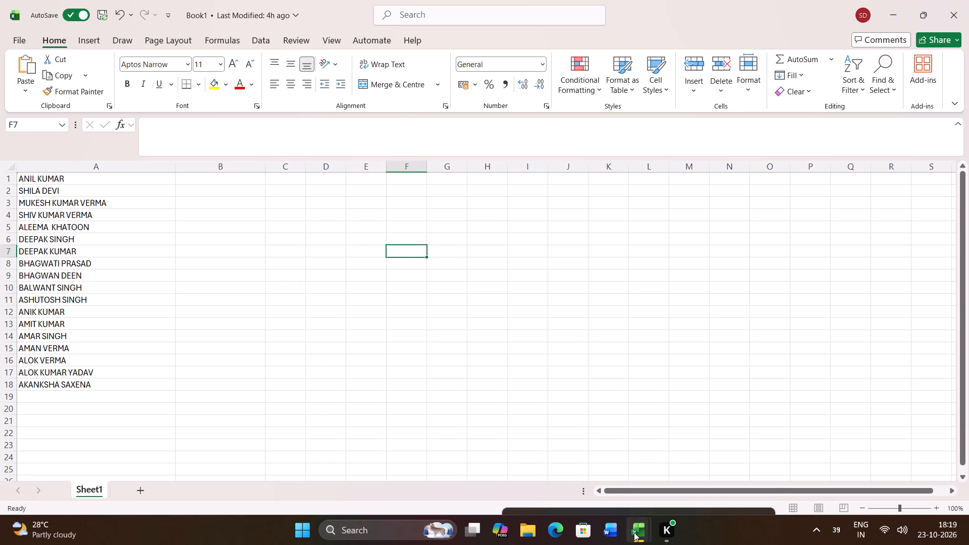
Close the unused blank workbook, keeping Book1 open.
click(571, 448)
click(968, 0)
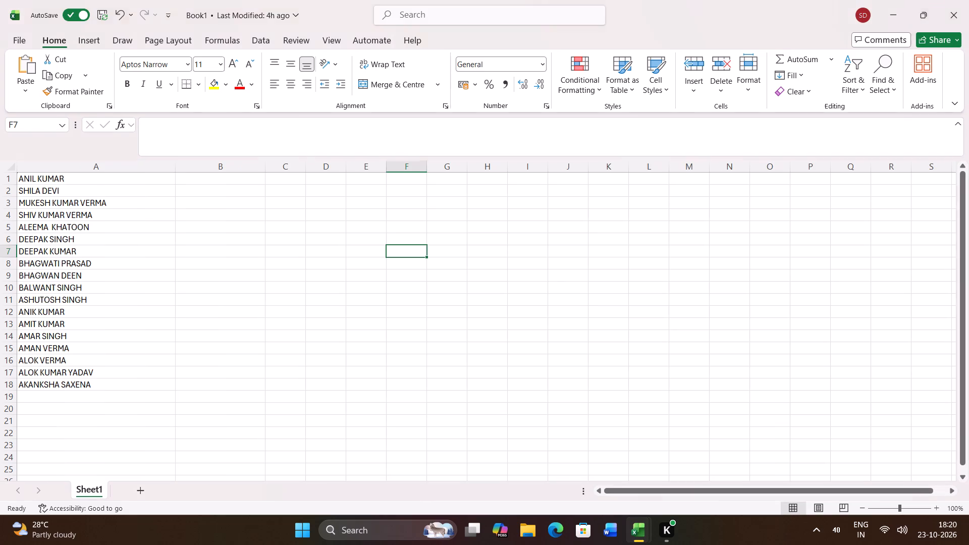
Switch to Microsoft Edge and open the Tata Power Solar Dealer Portal from the saved Home bookmark.
click(561, 532)
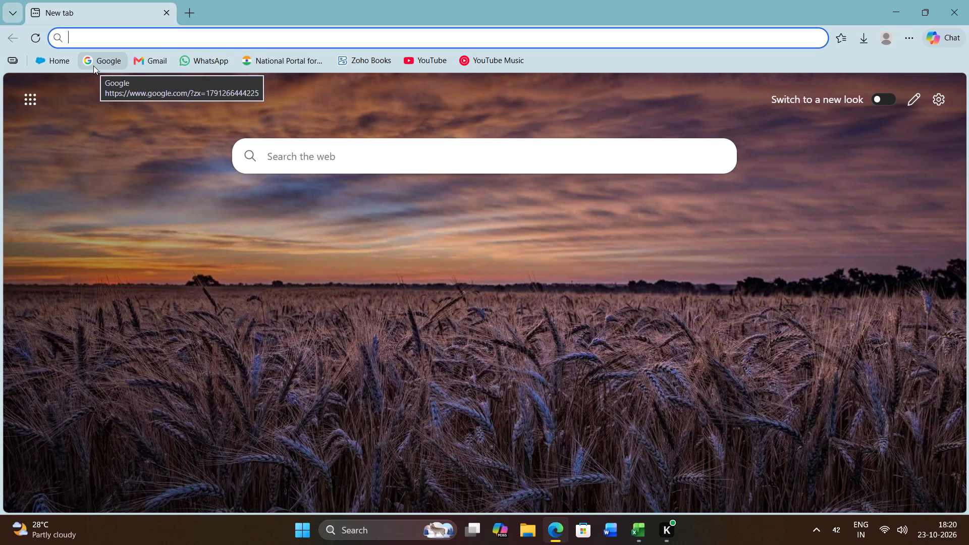
click(51, 63)
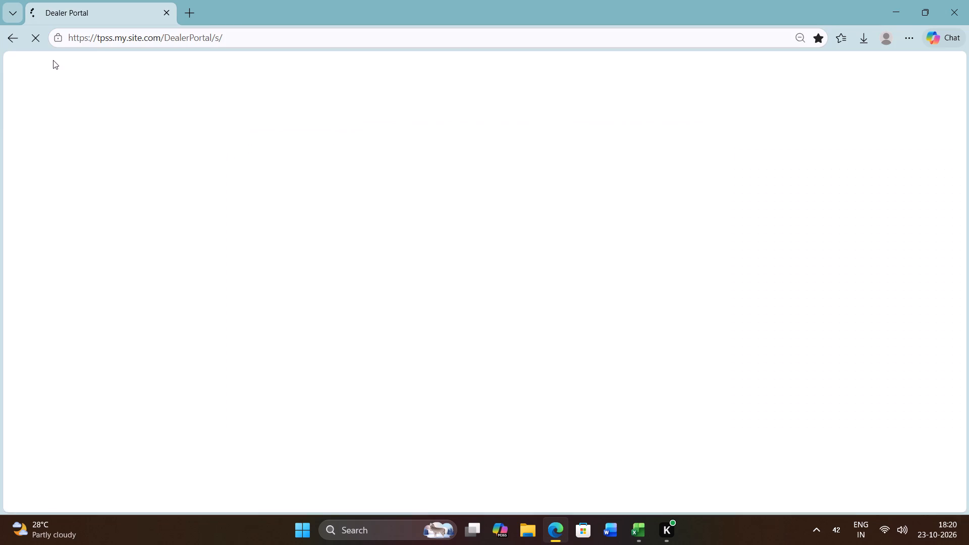
click(58, 42)
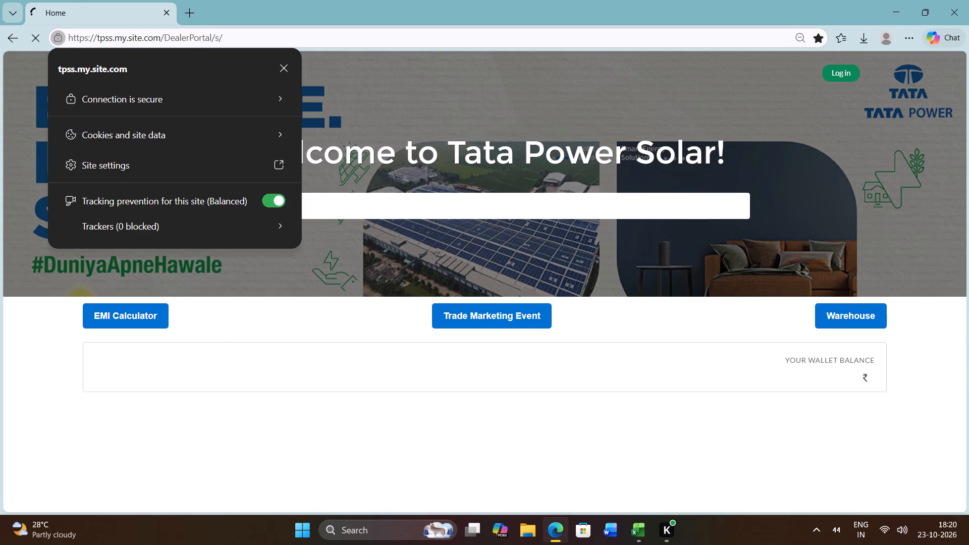
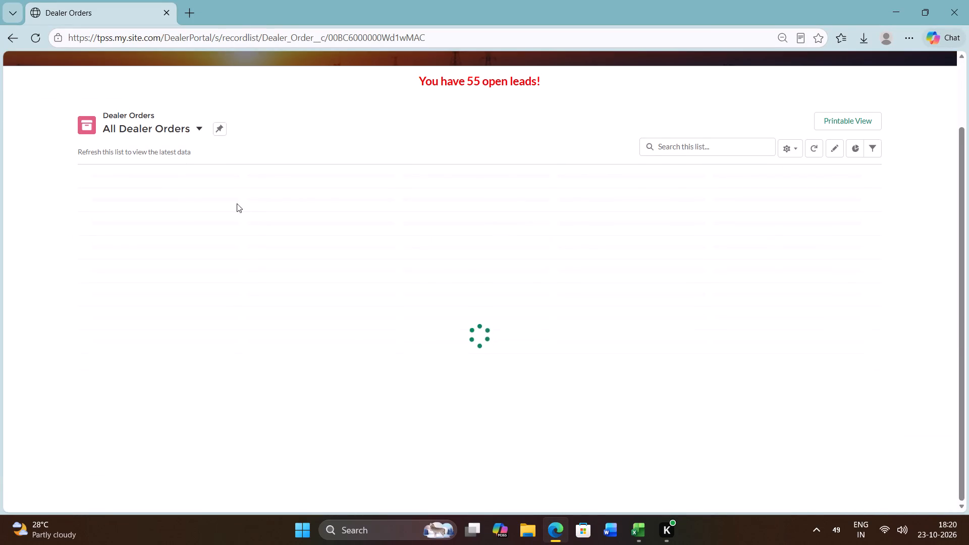
Copy the name in cell A1 of Book1 and search the dealer portal in Microsoft Edge for it.
scroll(884, 114, up, 4)
click(645, 540)
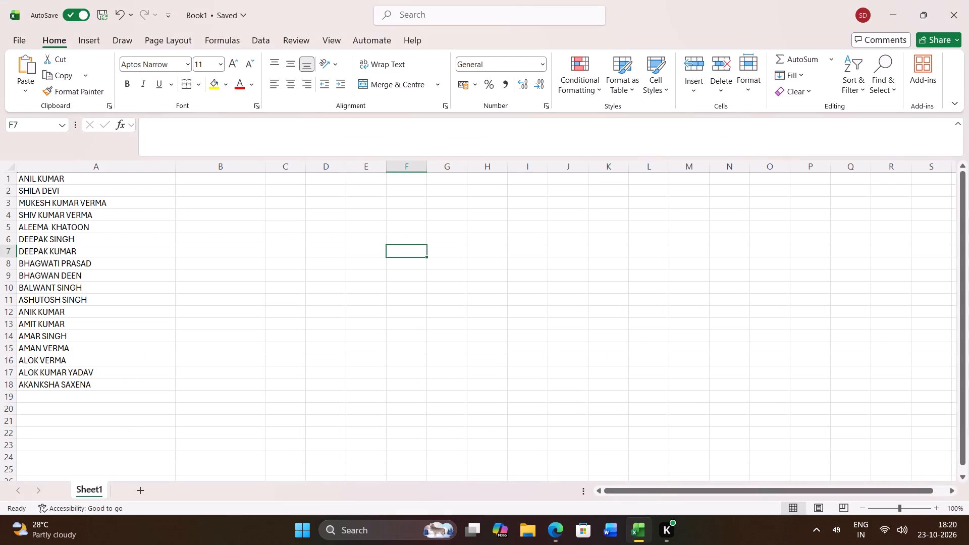
click(31, 184)
drag(91, 180, 0, 185)
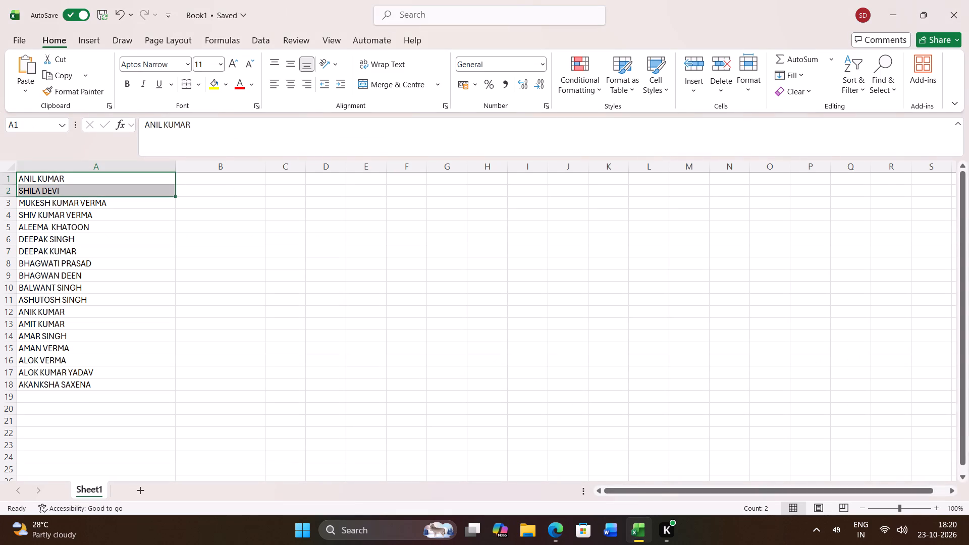
click(98, 179)
key(ctrl+c)
click(561, 528)
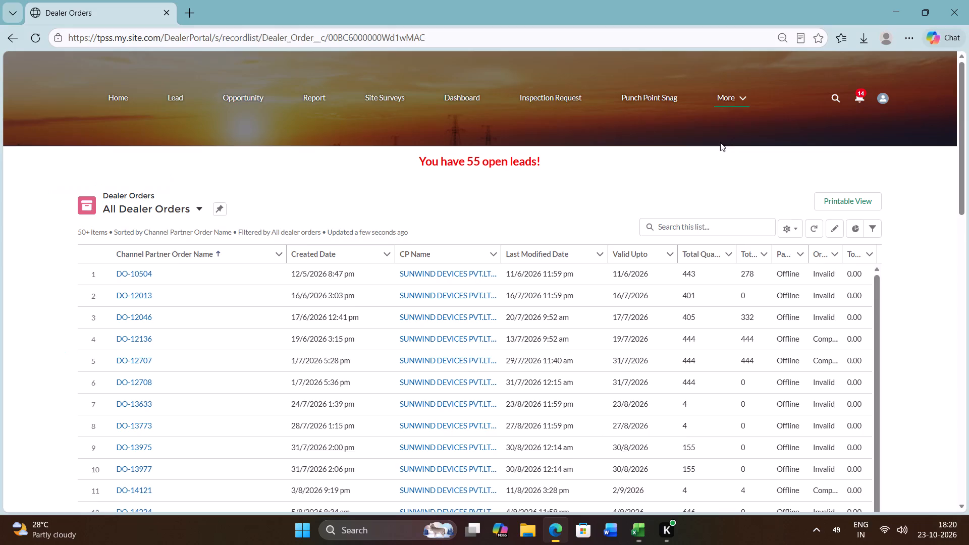
click(831, 101)
key(ctrl+v)
key(Return)
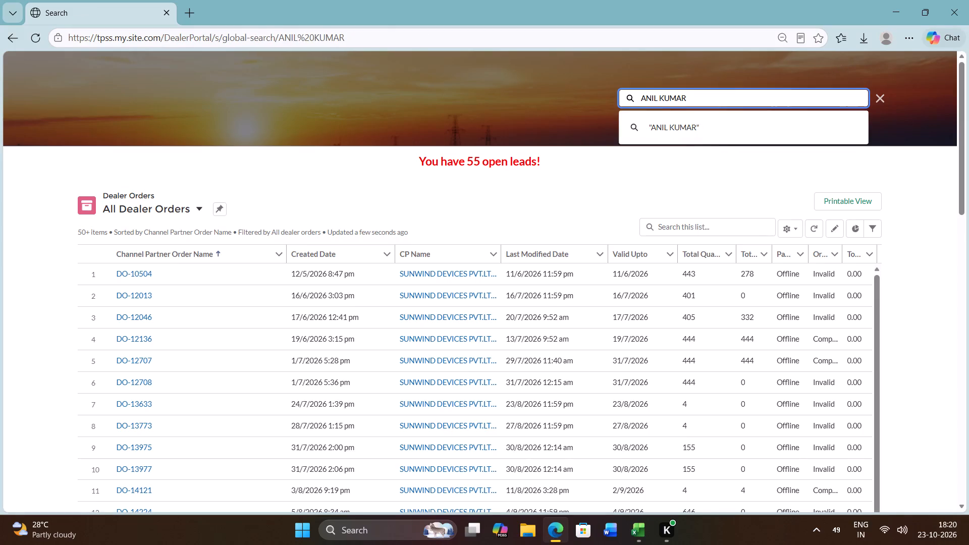
Examine the search results for the A1 name, including the contacts, inspection requests and asset details.
scroll(310, 286, down, 3)
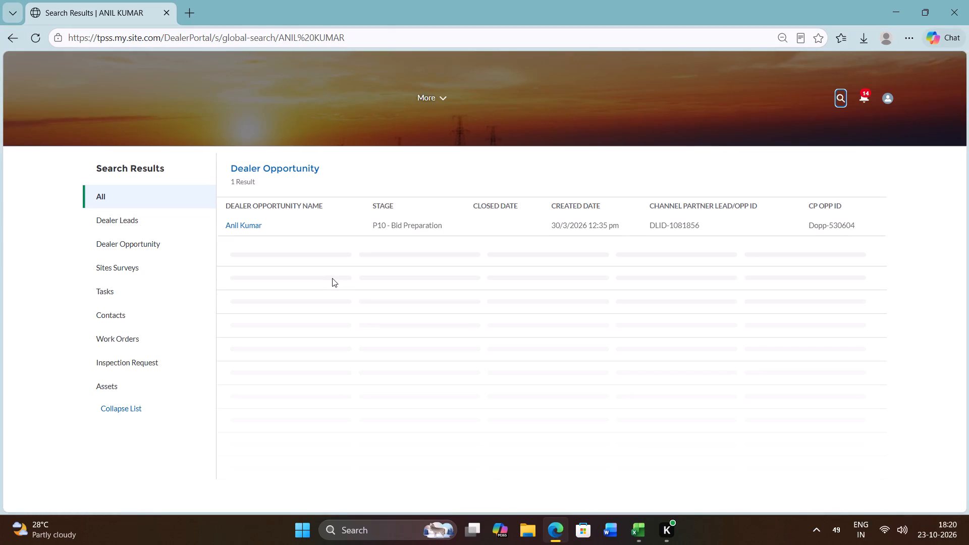
scroll(314, 262, down, 3)
scroll(380, 298, down, 5)
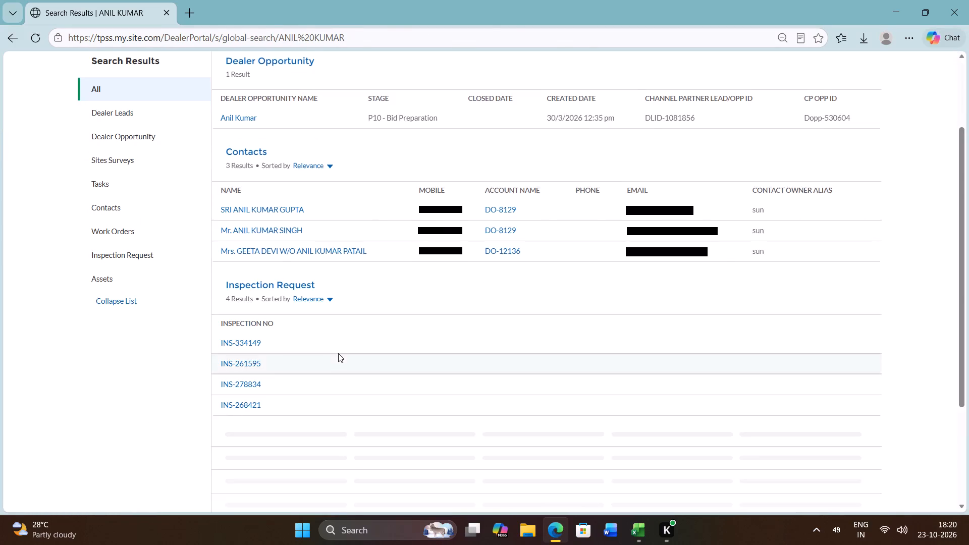
scroll(338, 350, down, 8)
scroll(319, 420, down, 4)
scroll(846, 437, down, 2)
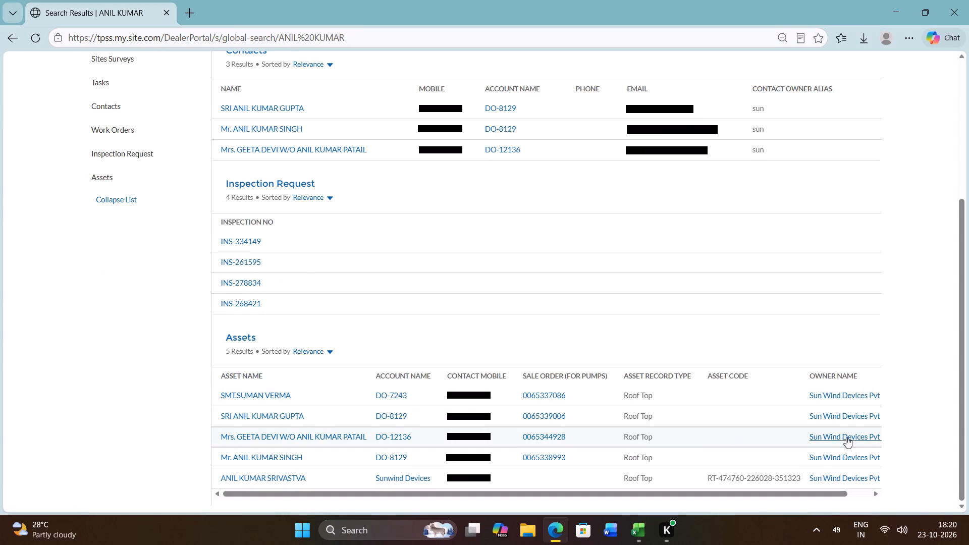
scroll(846, 437, down, 1)
drag(800, 494, 884, 496)
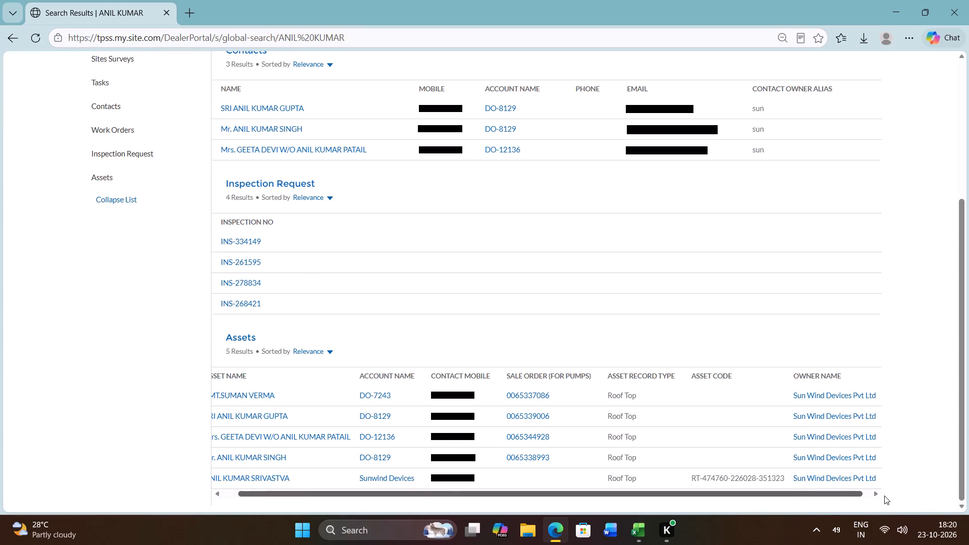
drag(884, 496, 658, 505)
scroll(520, 403, down, 4)
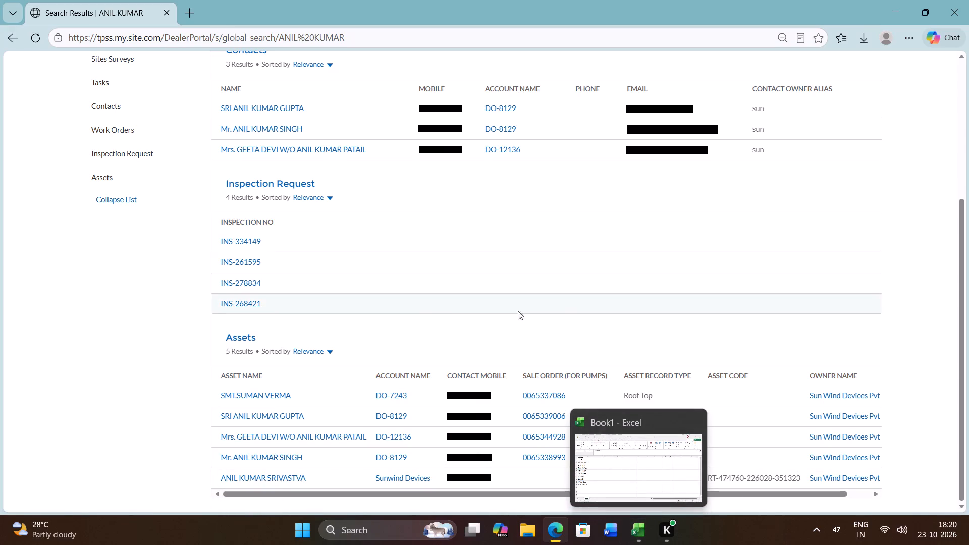
scroll(452, 303, up, 3)
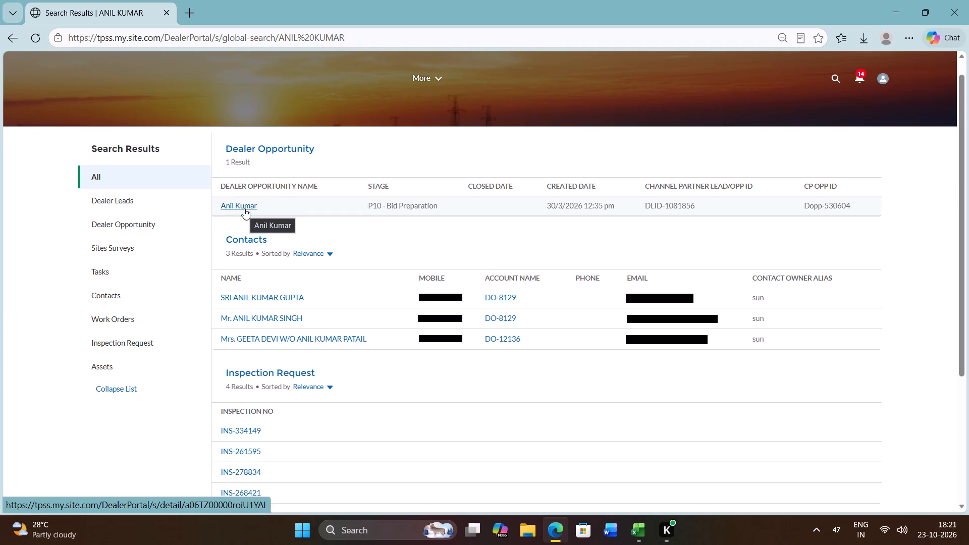
Copy the name in cell A2 of Book1 and search the dealer portal in Edge for it, replacing the previous search text.
click(645, 541)
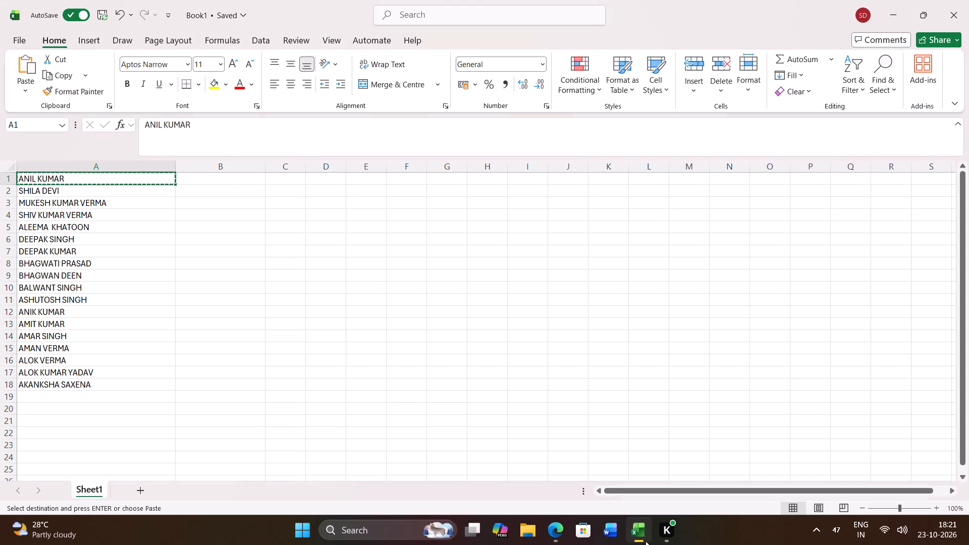
click(61, 194)
key(ctrl+c)
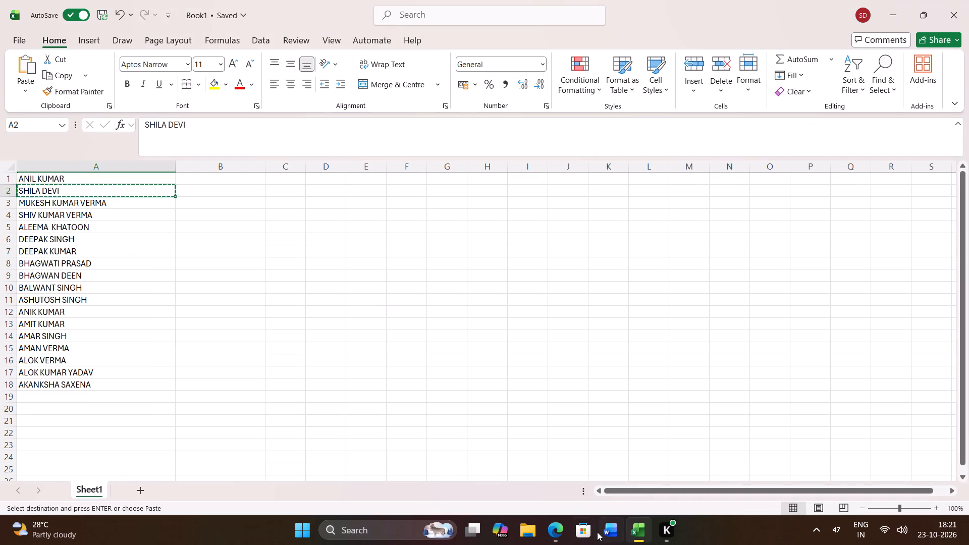
click(562, 533)
click(836, 74)
key(ctrl+v)
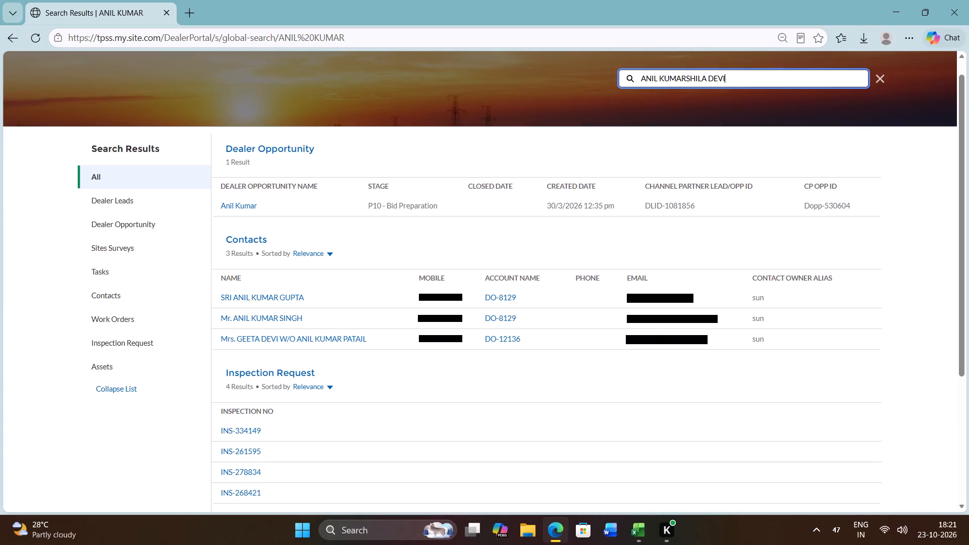
drag(692, 81, 644, 82)
drag(792, 66, 349, 104)
key(ctrl+v)
click(836, 76)
drag(793, 77, 362, 79)
key(ctrl+v)
key(Return)
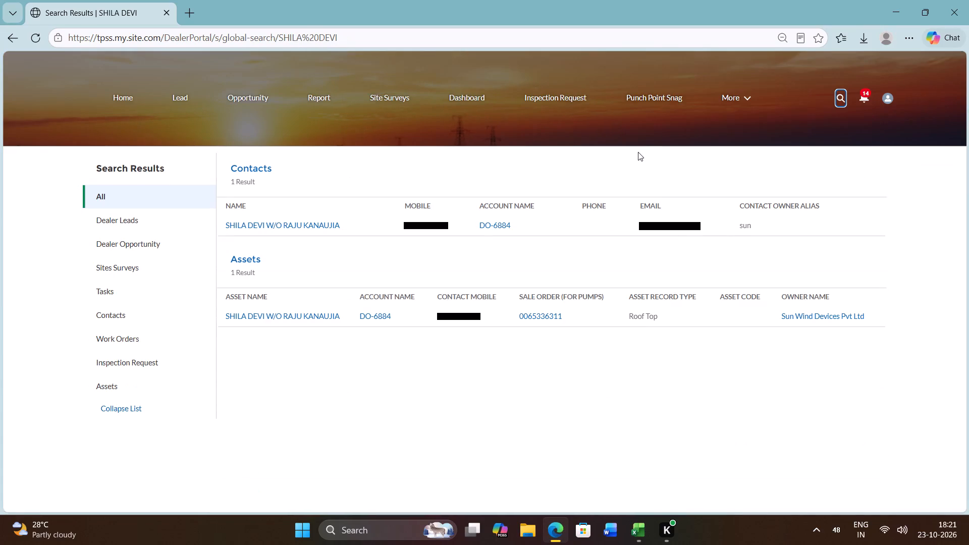
Close the Edge window showing the dealer portal and return to Book1.
click(968, 0)
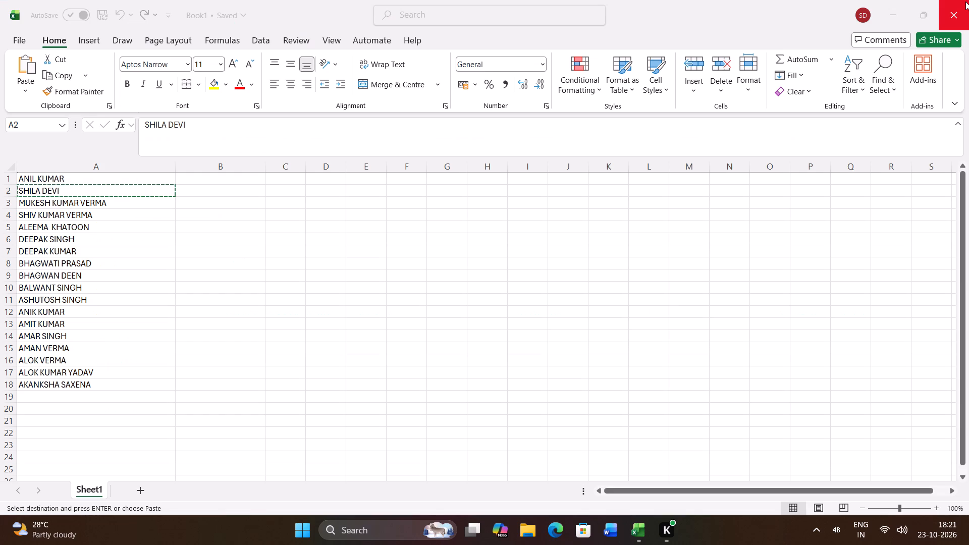
Enter JANKIPURAM in cell B1 of Book1.
click(192, 188)
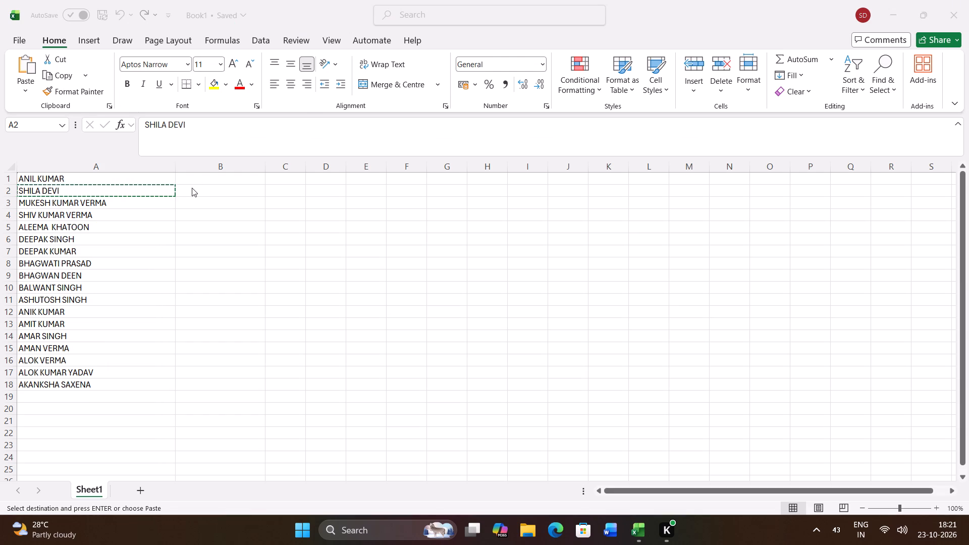
click(190, 195)
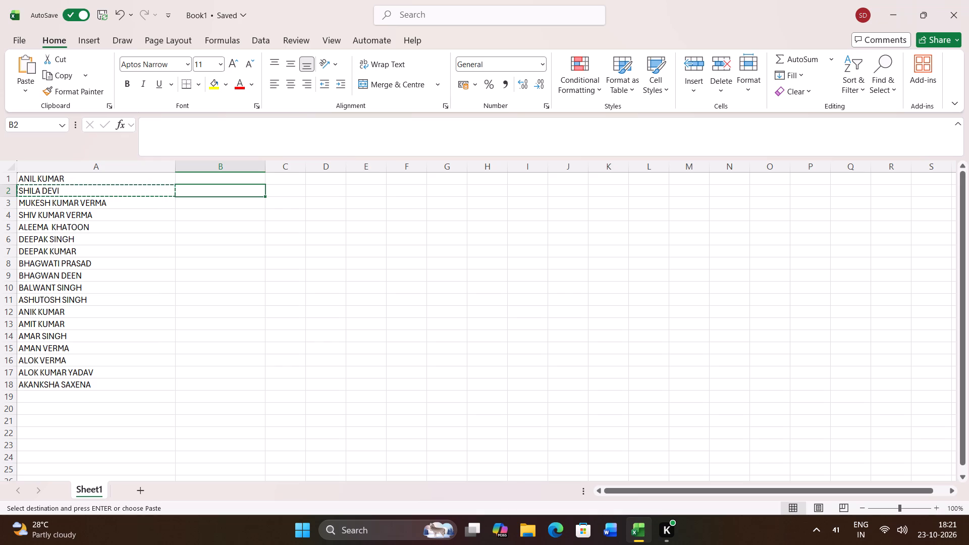
click(245, 178)
key(j)
key(a)
key(n)
key(k)
key(i)
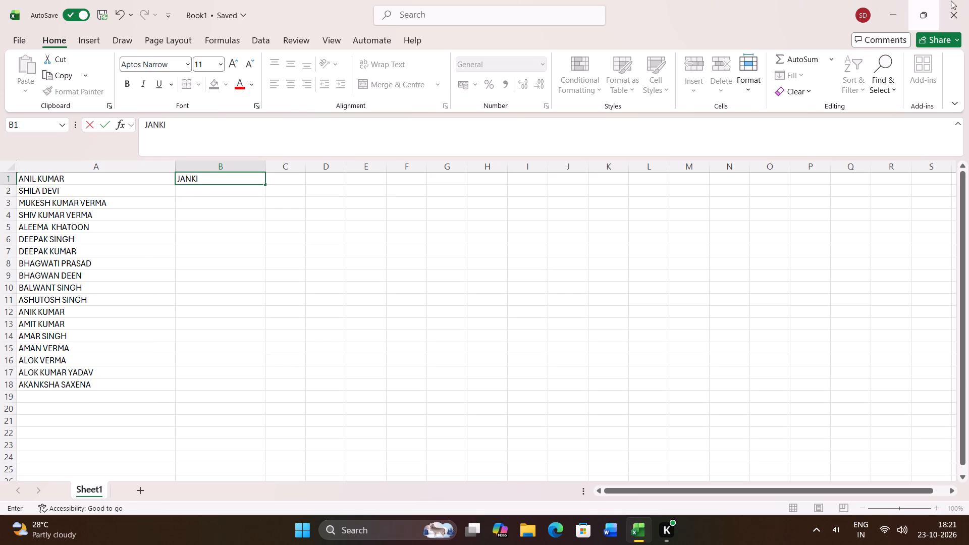
key(p)
text(UR)
text(AM)
key(Tab)
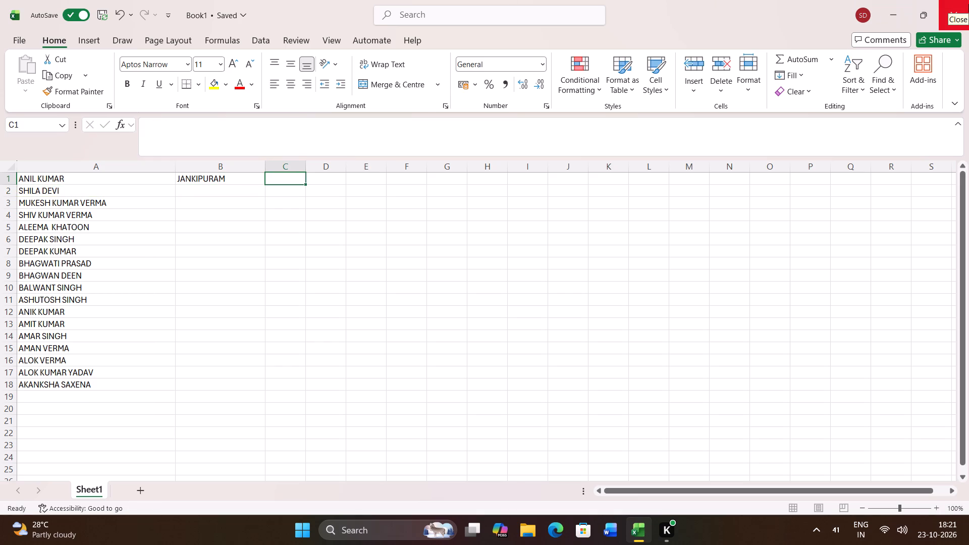
Widen column C slightly in the sheet.
scroll(936, 0, up, 1)
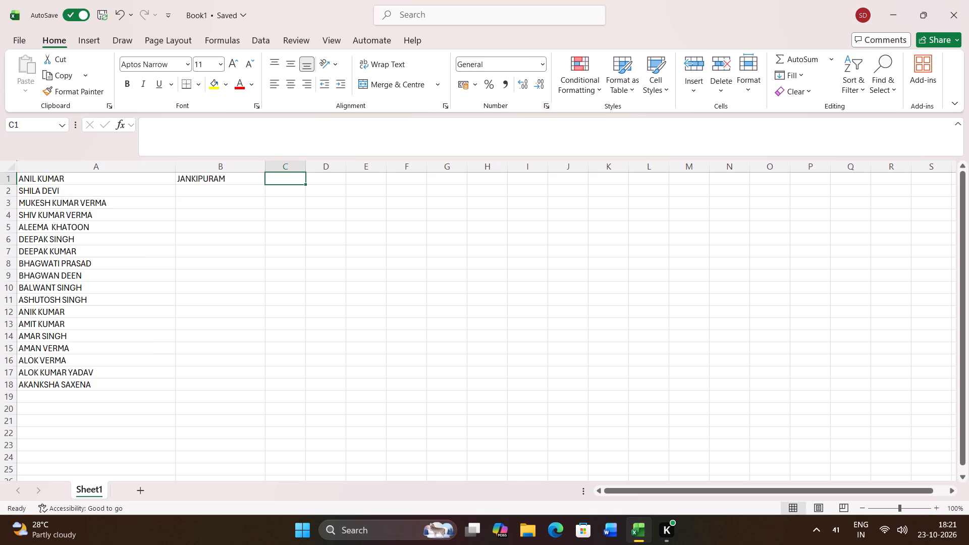
drag(305, 168, 335, 169)
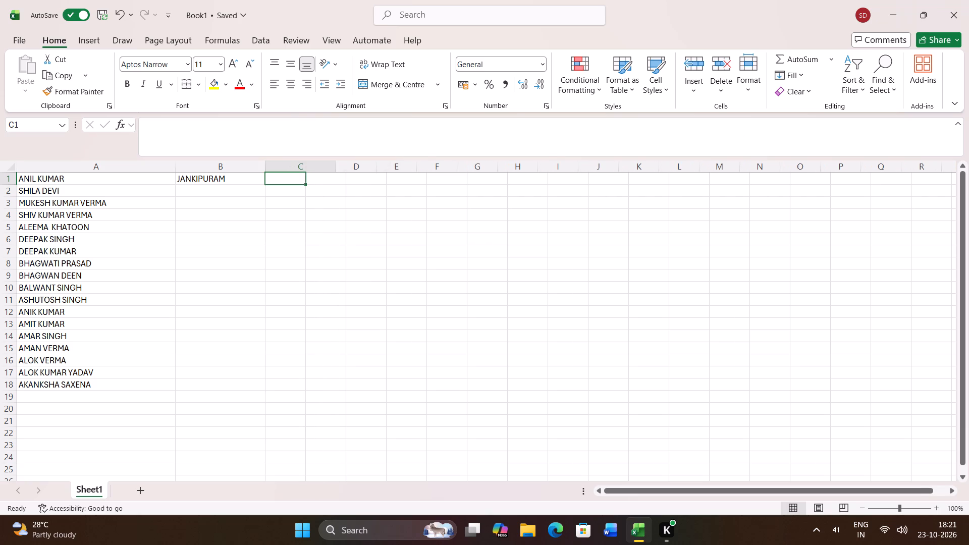
double_click(304, 182)
Move the JANKIPURAM entry from cell B1 to cell B2.
click(215, 177)
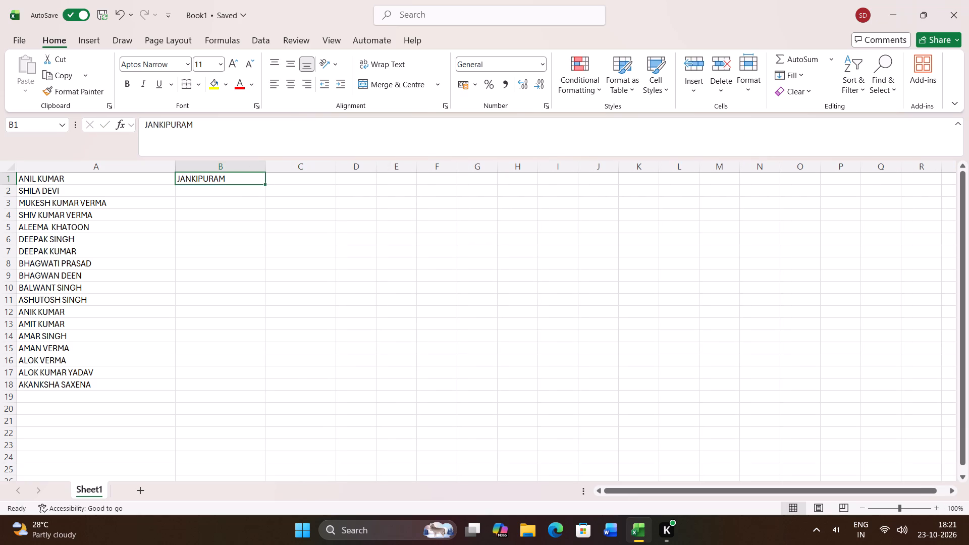
key(ctrl+c)
key(ctrl+x)
click(216, 188)
key(ctrl+v)
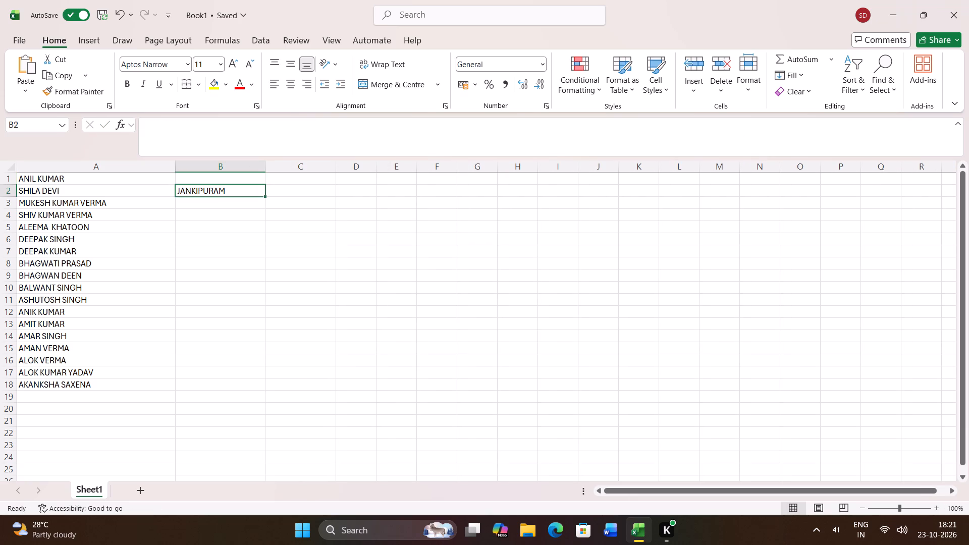
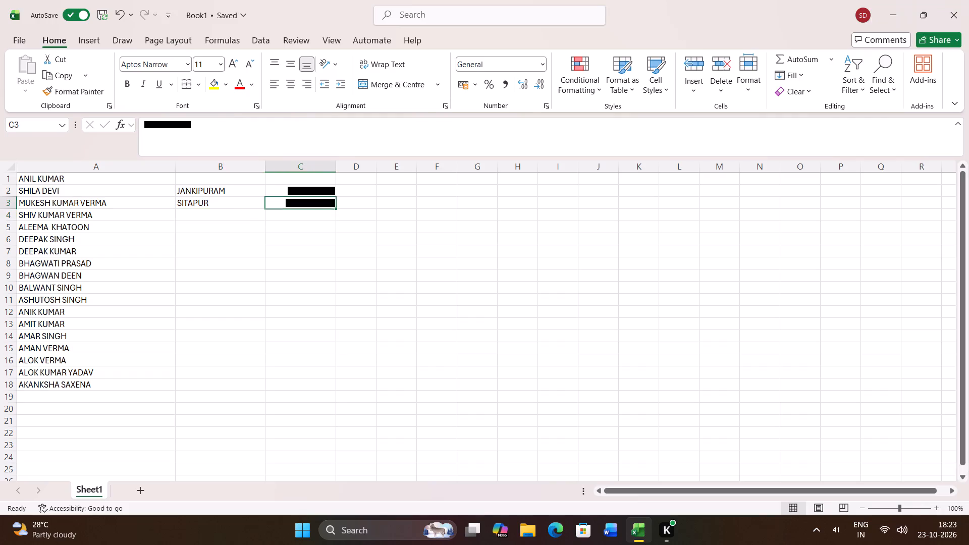
Correct one digit of the number in cell C3, in the SITAPUR row.
click(329, 204)
key(BackSpace)
key(3)
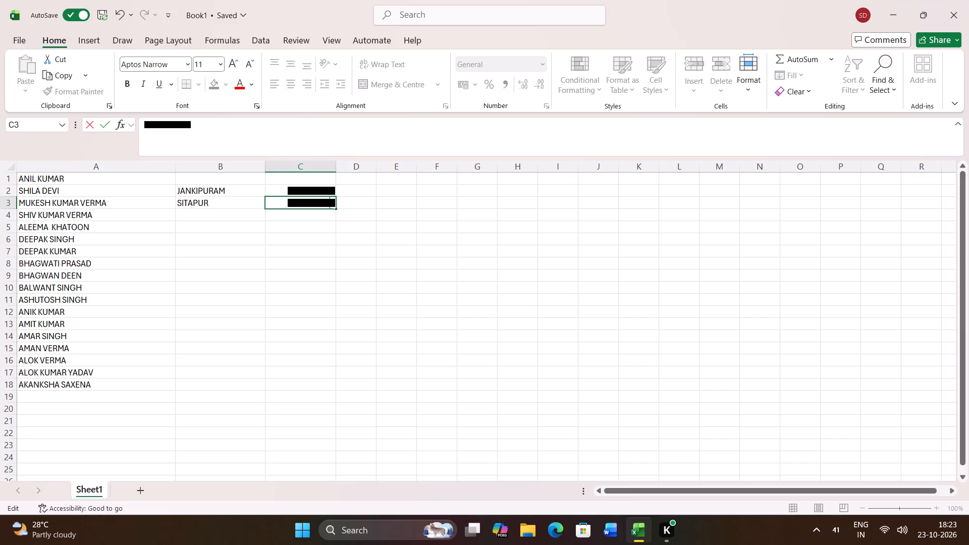
Enter the location starting with NAWAB in cell B4, in the row below SITAPUR.
click(216, 222)
click(213, 215)
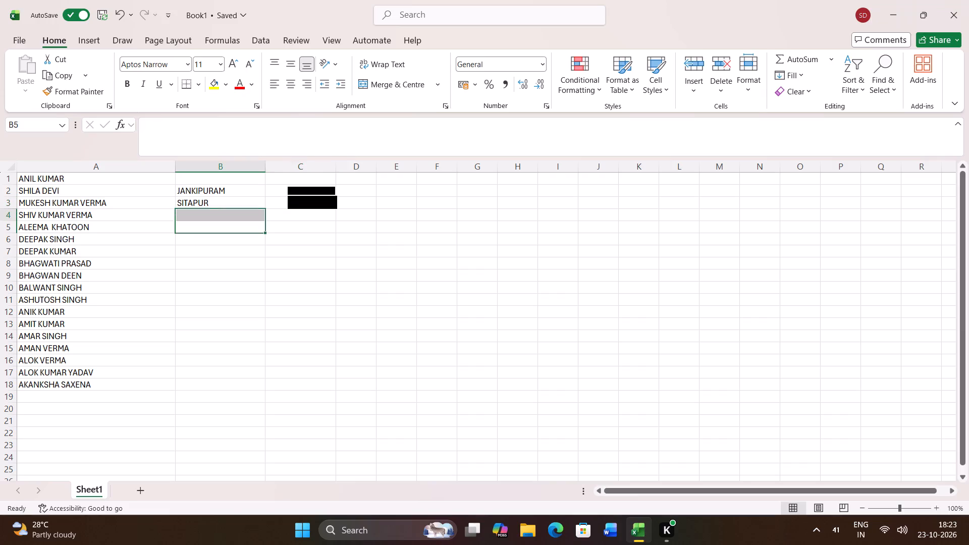
text(BA)
key(BackSpace)
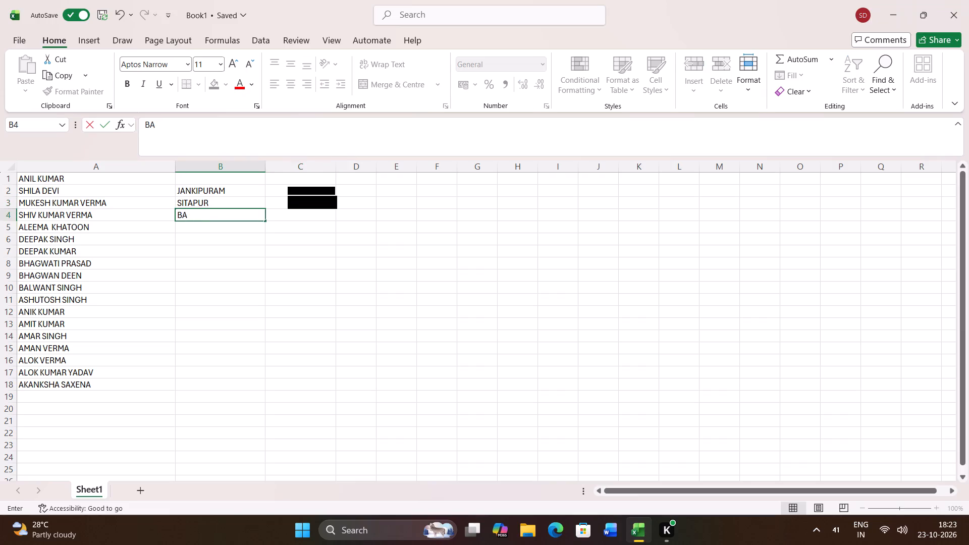
key(BackSpace)
key(BackSpace)
text(NAWE)
key(BackSpace)
text(AB)
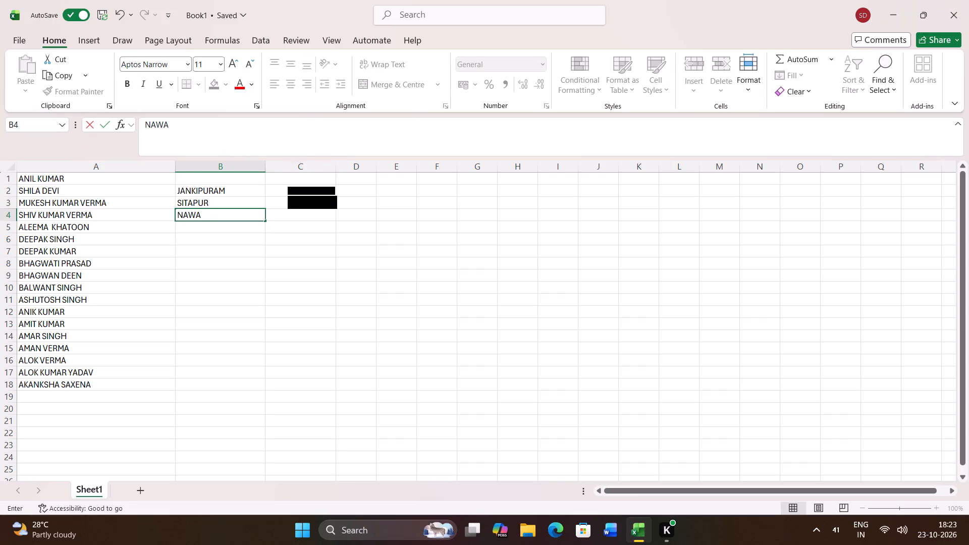
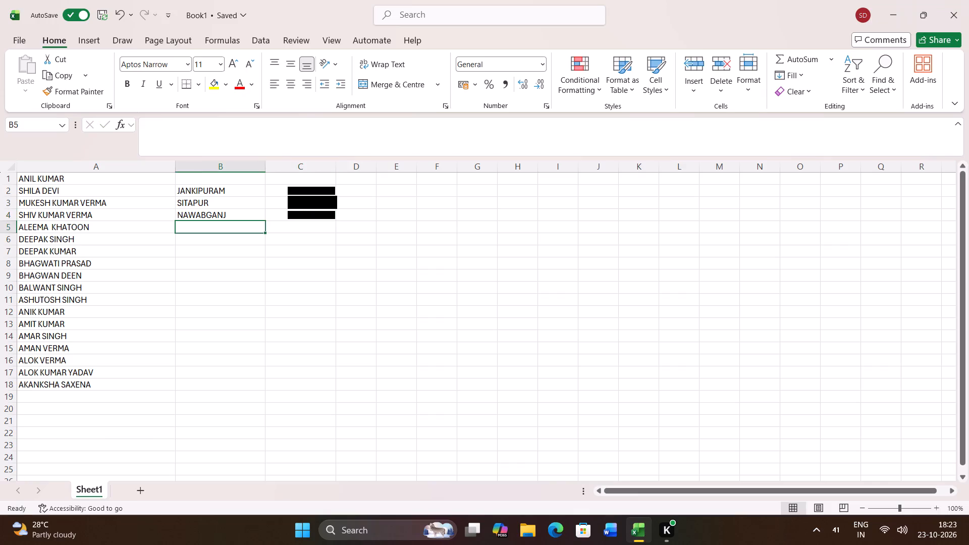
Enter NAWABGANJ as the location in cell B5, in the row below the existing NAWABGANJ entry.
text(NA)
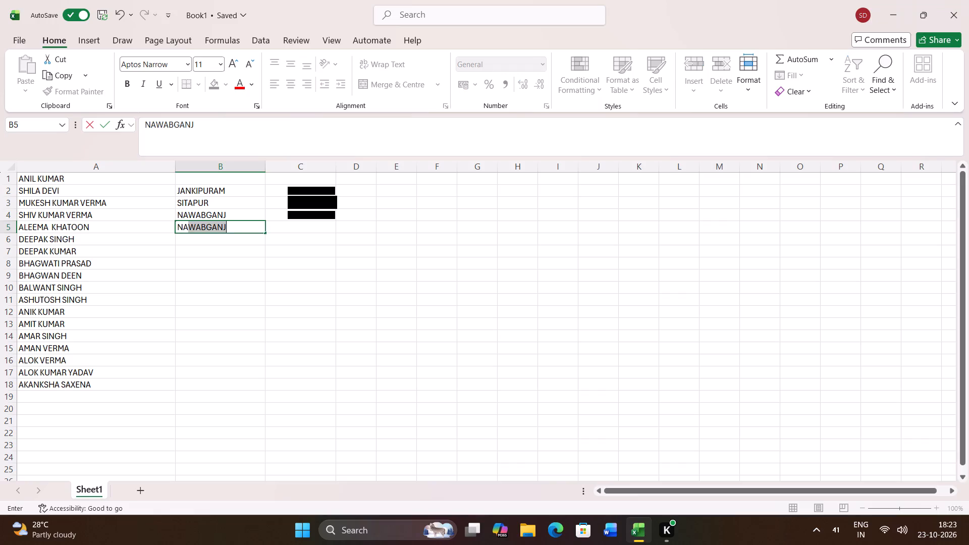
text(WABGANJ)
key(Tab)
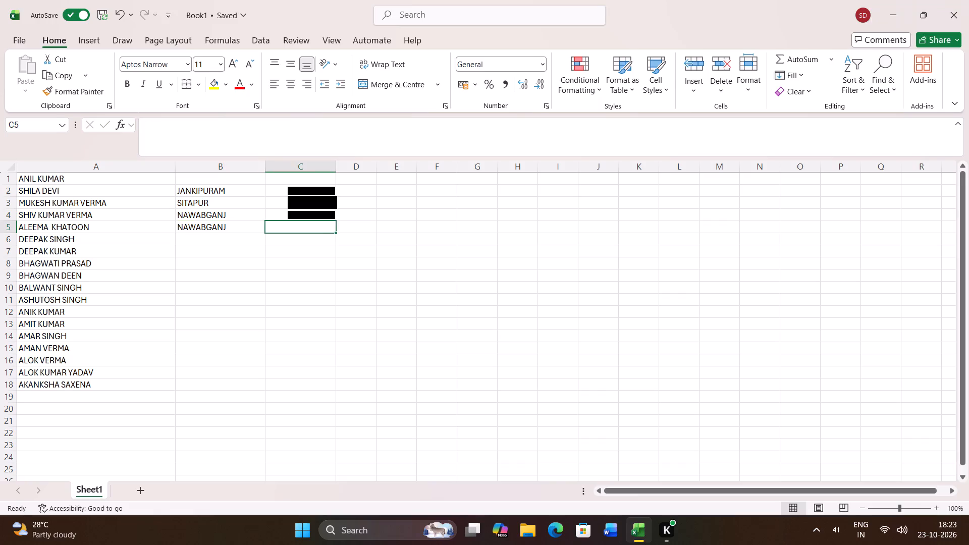
Replace the location in cell B5 with a new entry starting with BAE.
click(241, 222)
text(BAE)
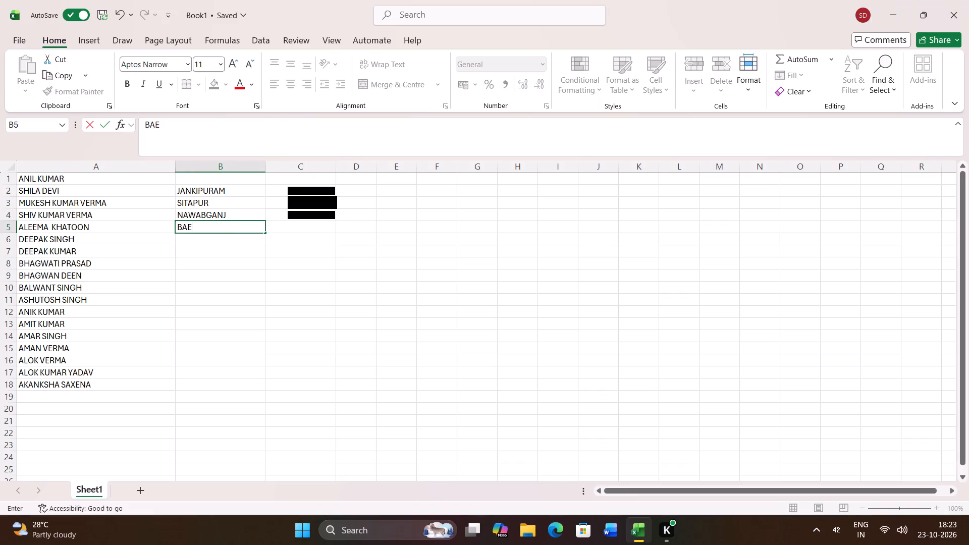
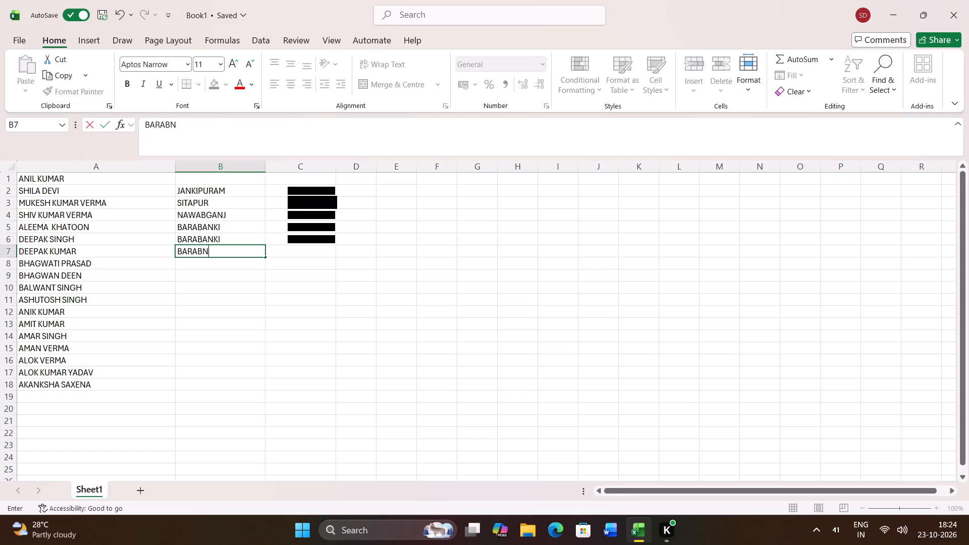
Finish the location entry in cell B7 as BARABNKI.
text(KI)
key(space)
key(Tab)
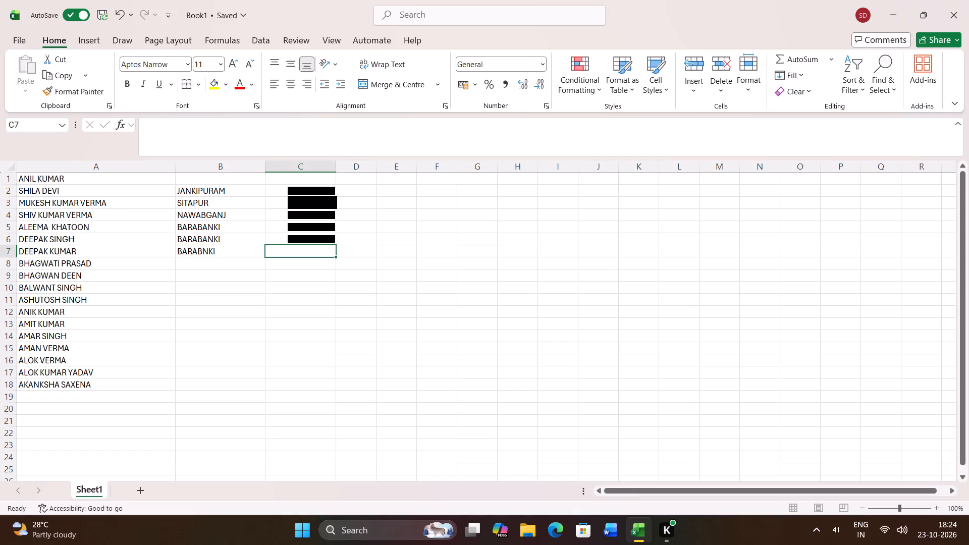
Replace the misspelled location in cell B7 with BARABANKI, matching the entries in the rows above.
double_click(217, 253)
drag(218, 253, 156, 250)
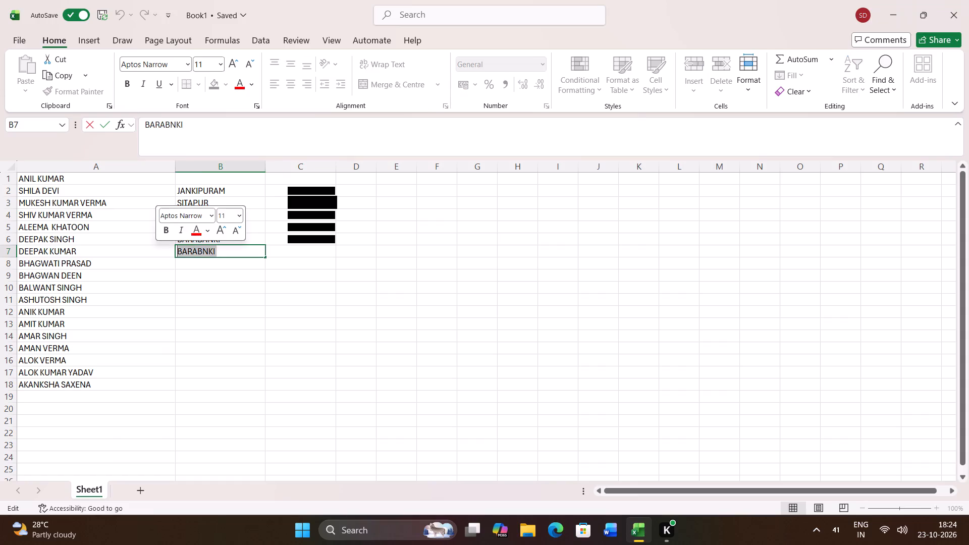
key(BackSpace)
text(BAE)
key(Tab)
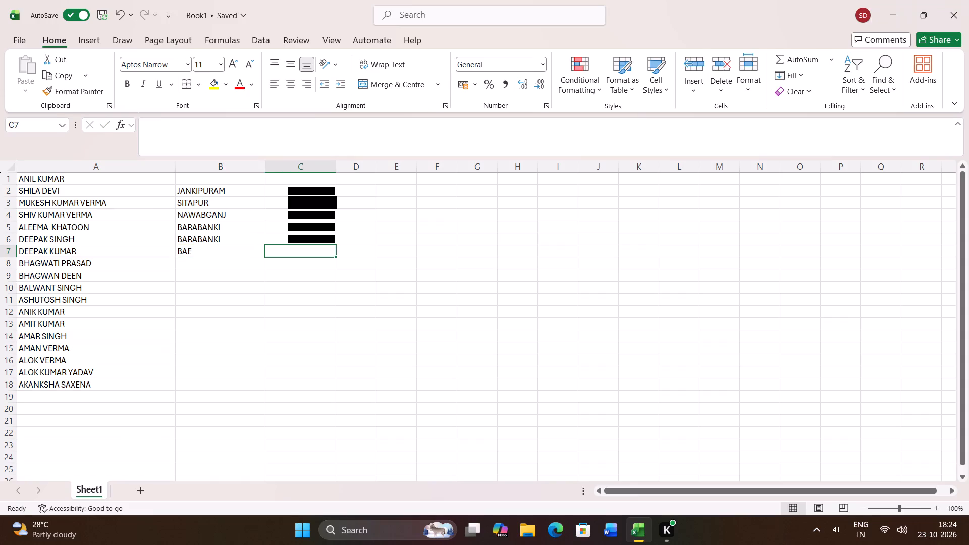
click(188, 248)
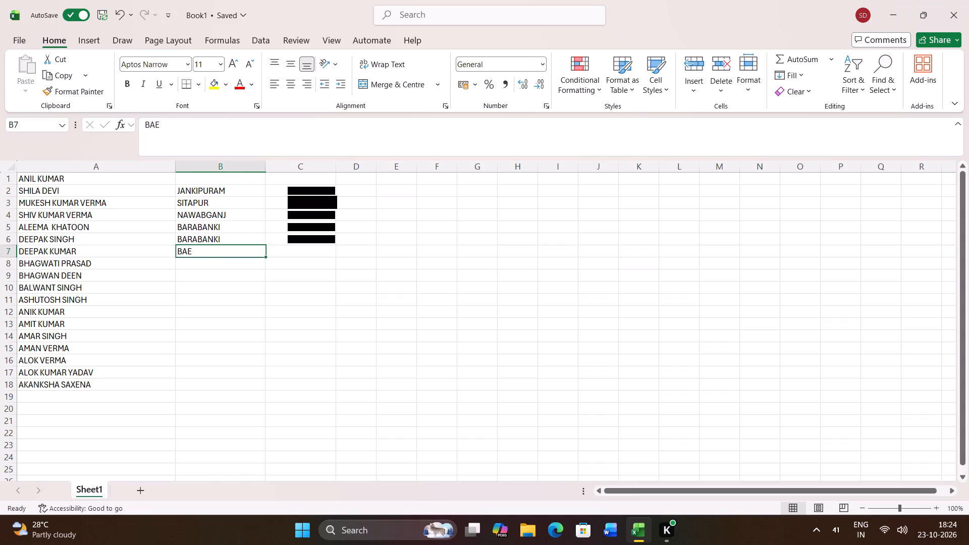
double_click(198, 254)
key(BackSpace)
key(r)
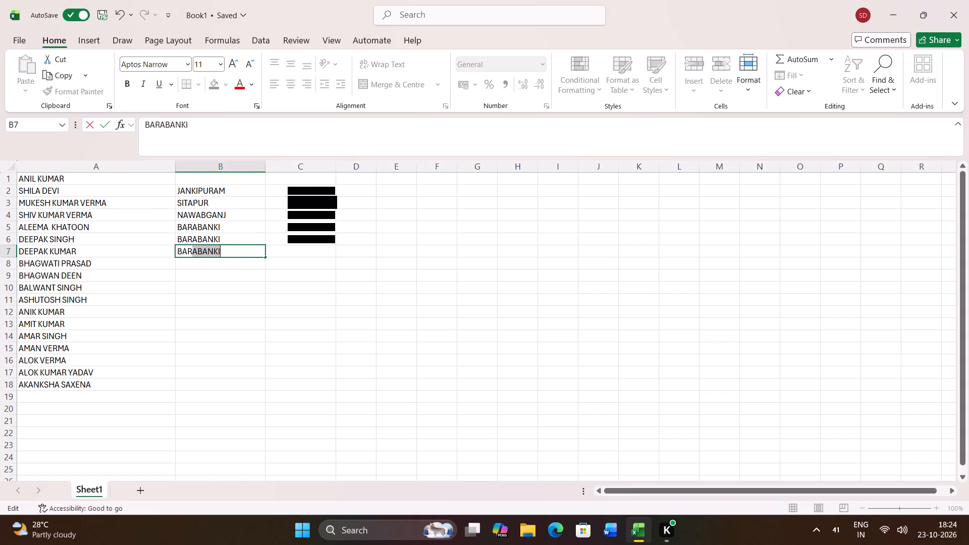
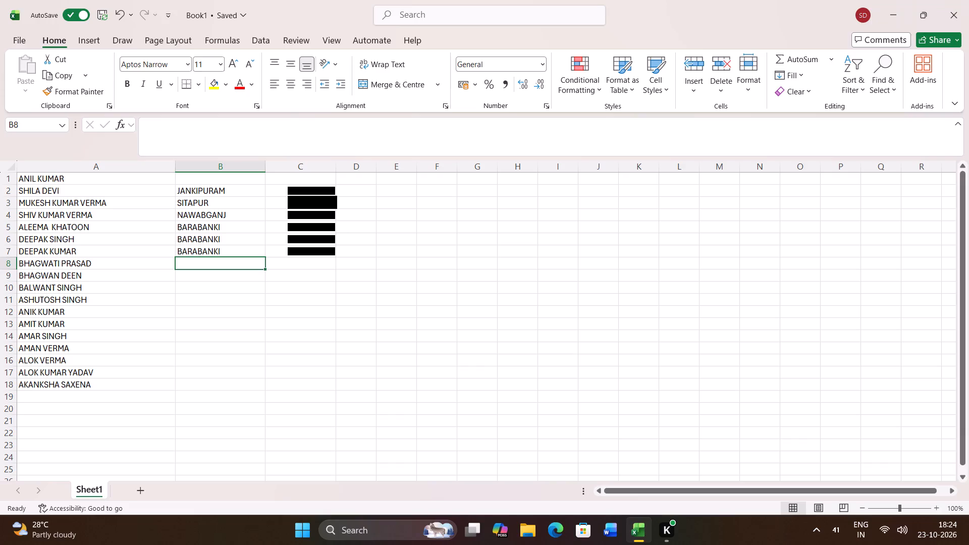
Enter BARABANKI as the location in cell B8, matching the entries in the rows above.
text(BA)
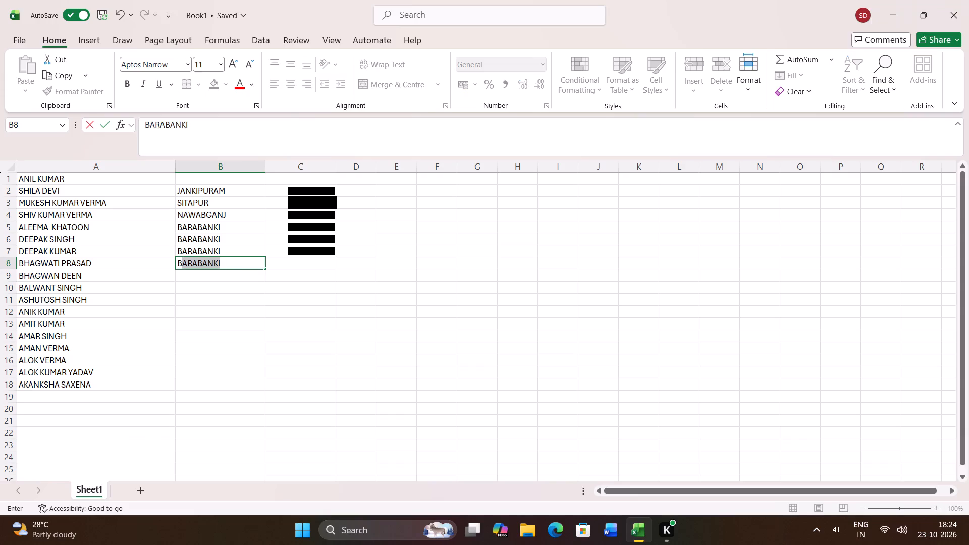
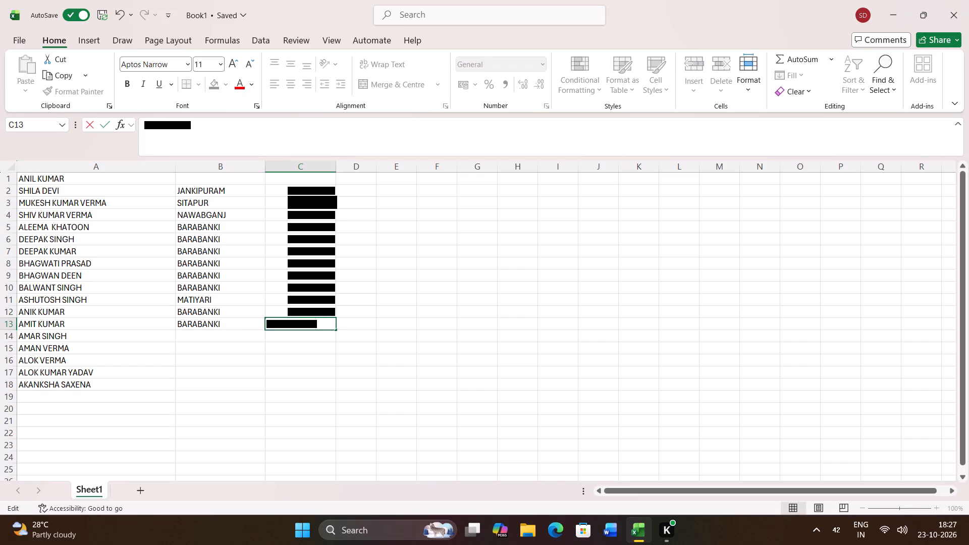
Finish entering the number in cell C13, in the same row as the last BARABANKI location.
key(Return)
Select the empty location cell B14 for the next listed name.
click(228, 335)
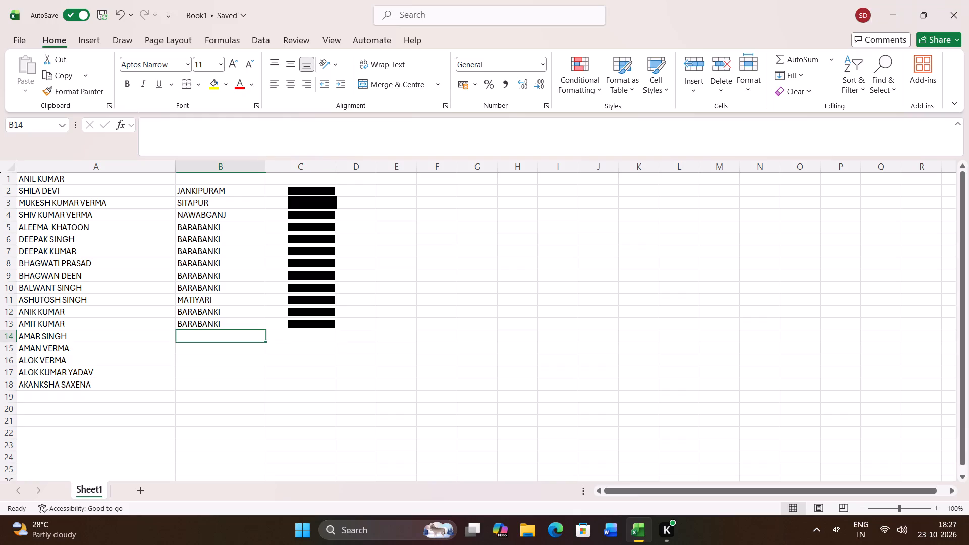
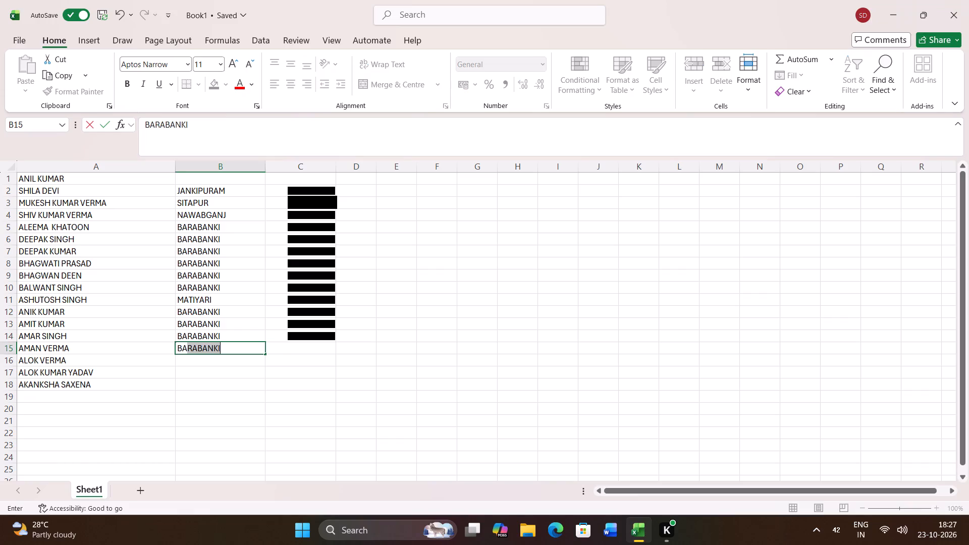
Replace the suggested location in cell B15 with a new entry beginning with BAW.
key(BackSpace)
key(BackSpace)
key(BackSpace)
text(NAWE)
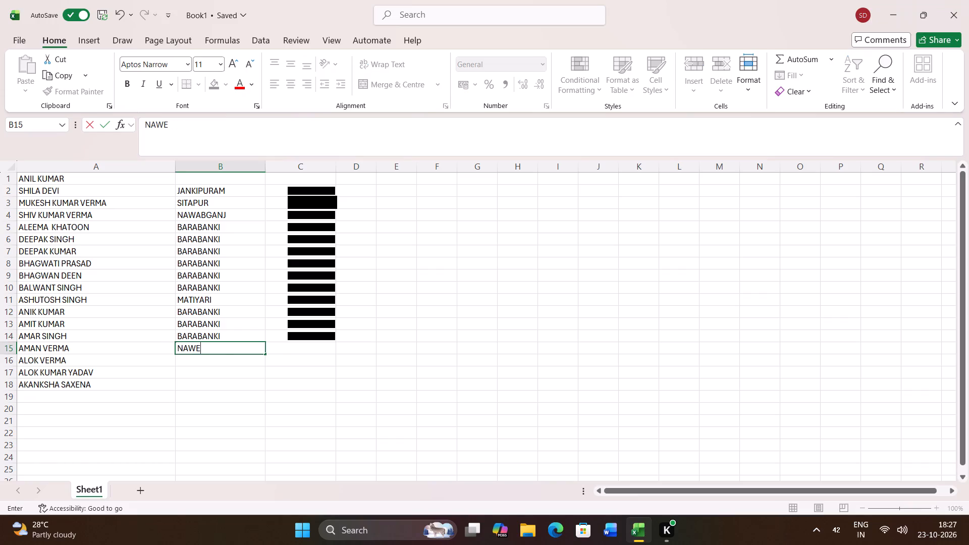
key(BackSpace)
key(BackSpace)
key(BackSpace)
key(BackSpace)
key(BackSpace)
text(BAW)
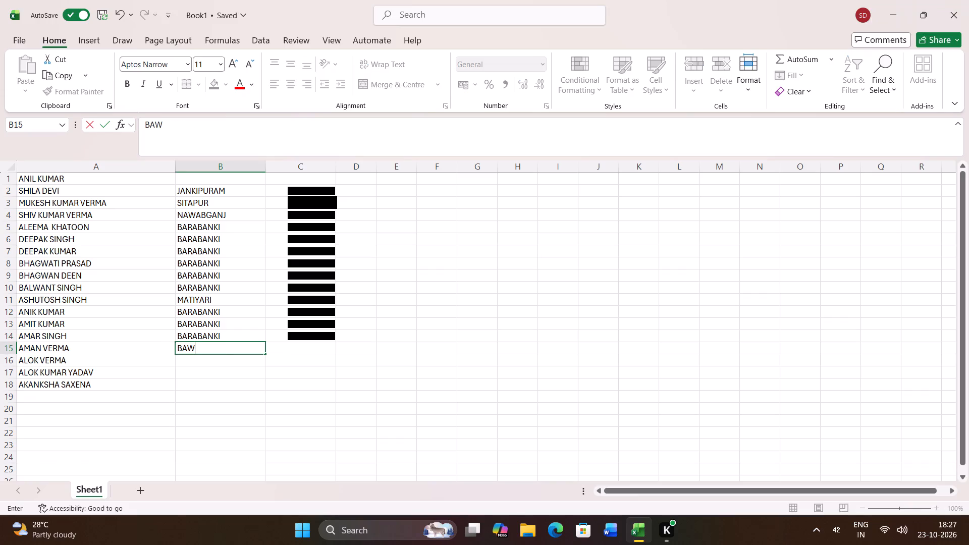
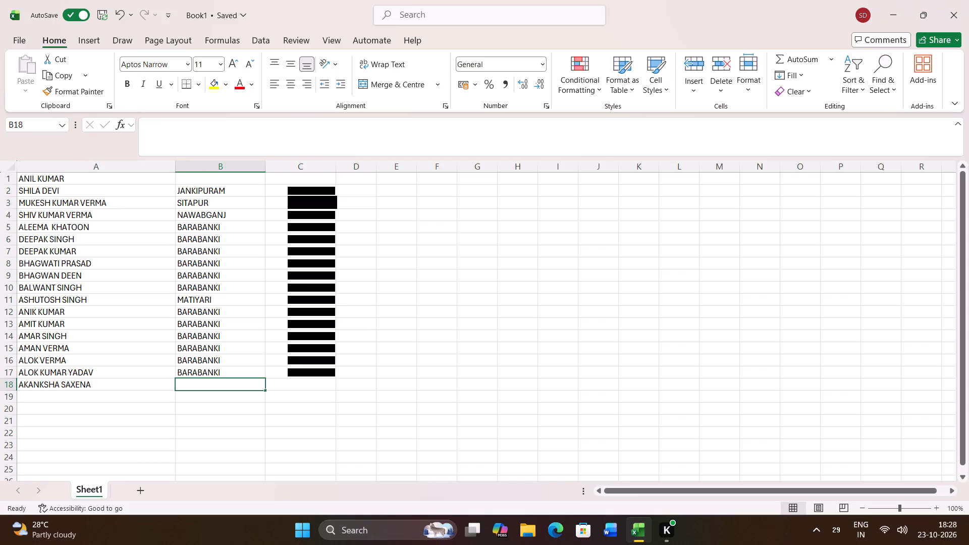
Enter the location CHINHAT in cell B18 for the name in row 18.
text(HI)
text(NHAT)
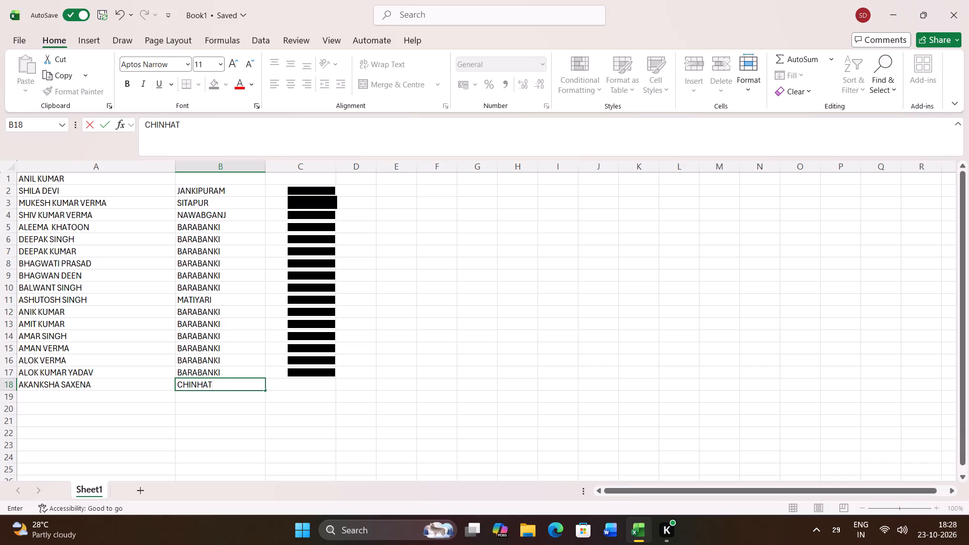
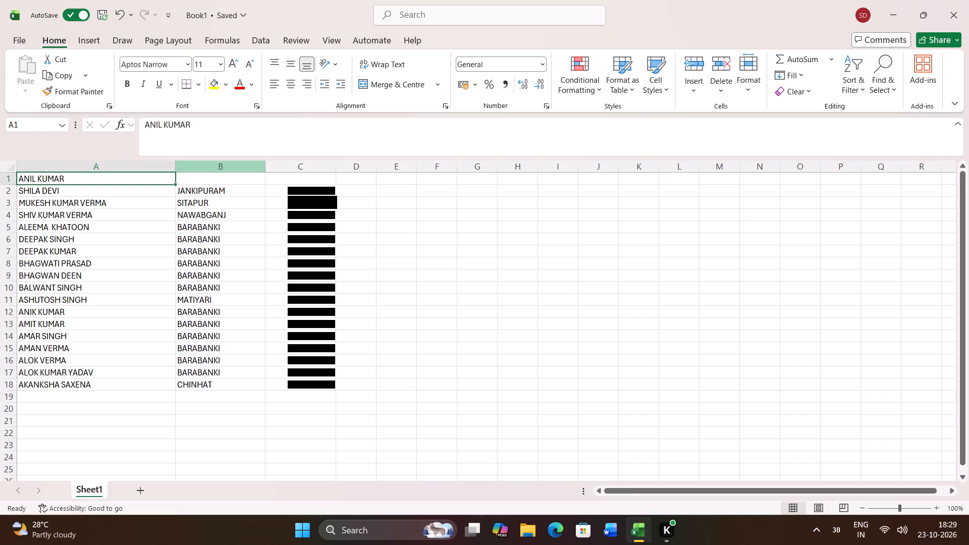
Copy the names, locations and numbers in rows 2 to 18, columns A to C.
drag(322, 382, 13, 192)
key(ctrl+c)
Switch to Microsoft Edge and open WhatsApp Web.
click(554, 529)
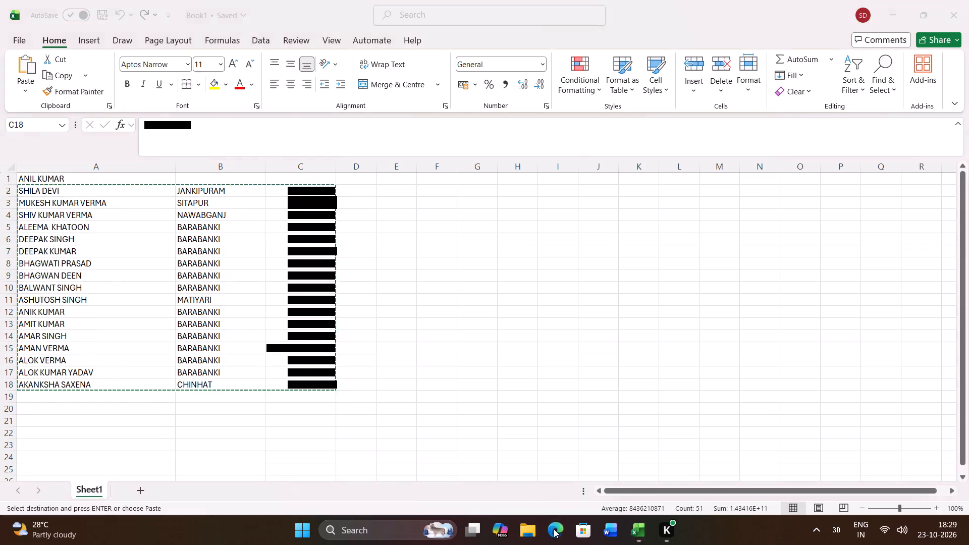
click(192, 61)
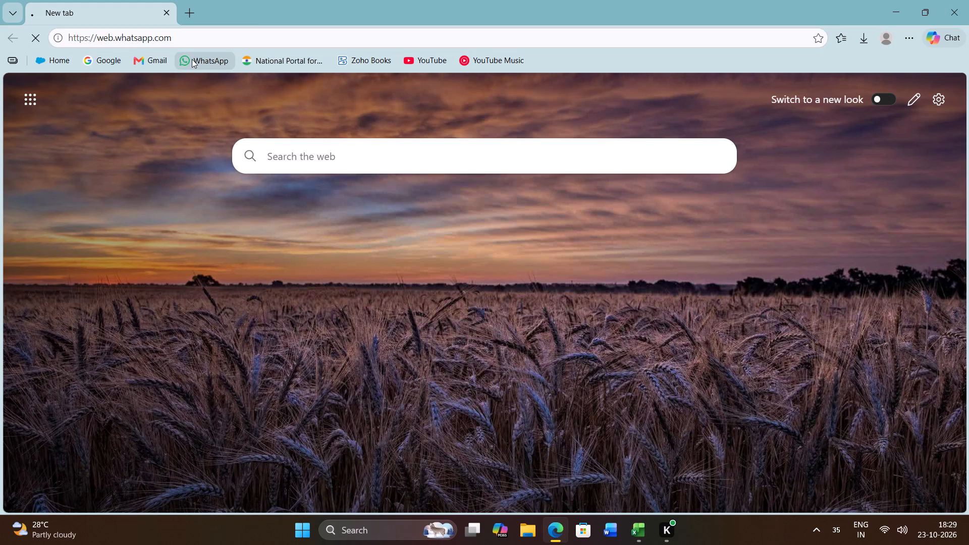